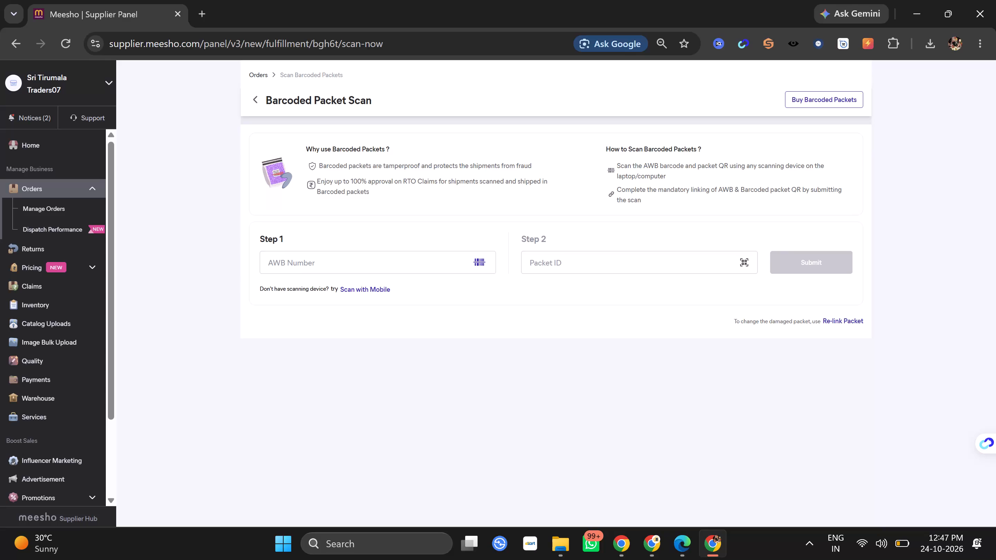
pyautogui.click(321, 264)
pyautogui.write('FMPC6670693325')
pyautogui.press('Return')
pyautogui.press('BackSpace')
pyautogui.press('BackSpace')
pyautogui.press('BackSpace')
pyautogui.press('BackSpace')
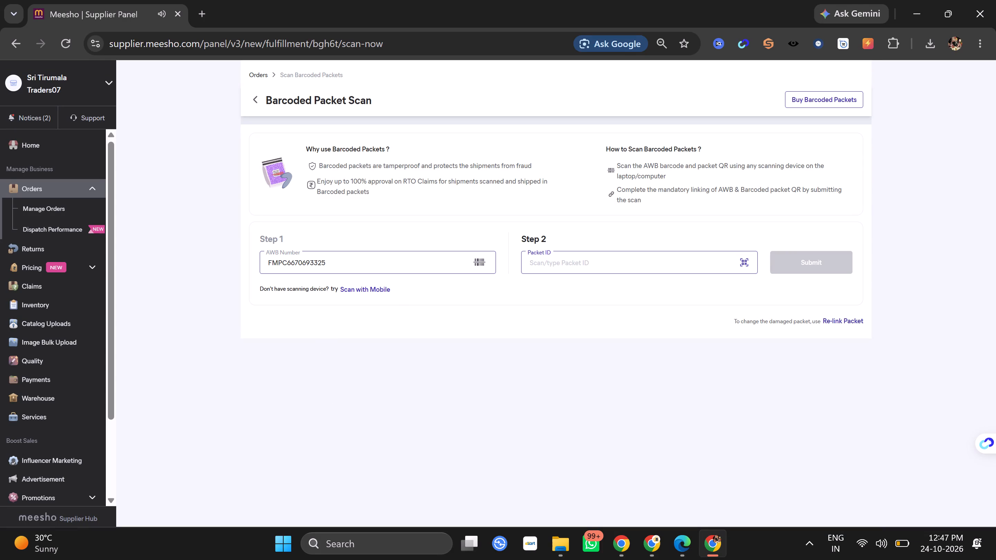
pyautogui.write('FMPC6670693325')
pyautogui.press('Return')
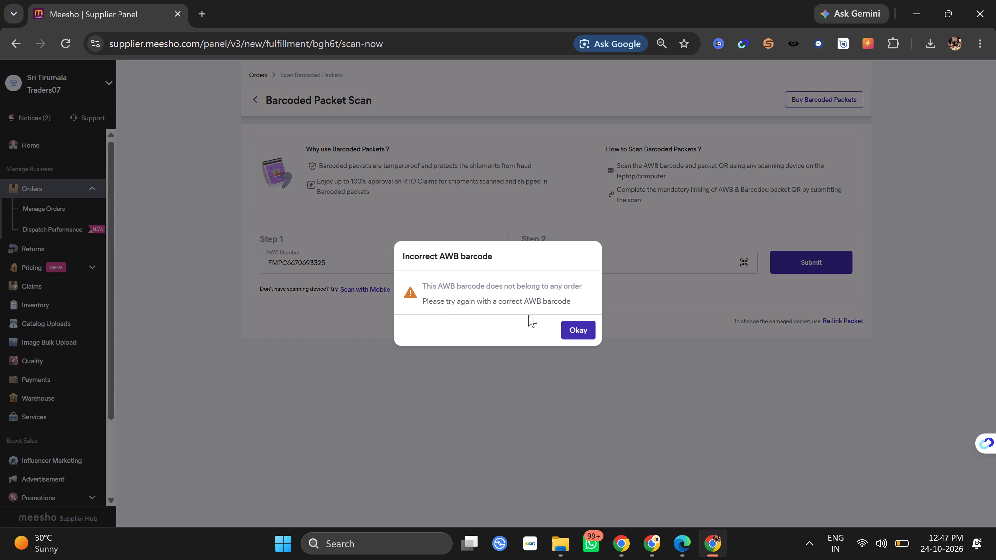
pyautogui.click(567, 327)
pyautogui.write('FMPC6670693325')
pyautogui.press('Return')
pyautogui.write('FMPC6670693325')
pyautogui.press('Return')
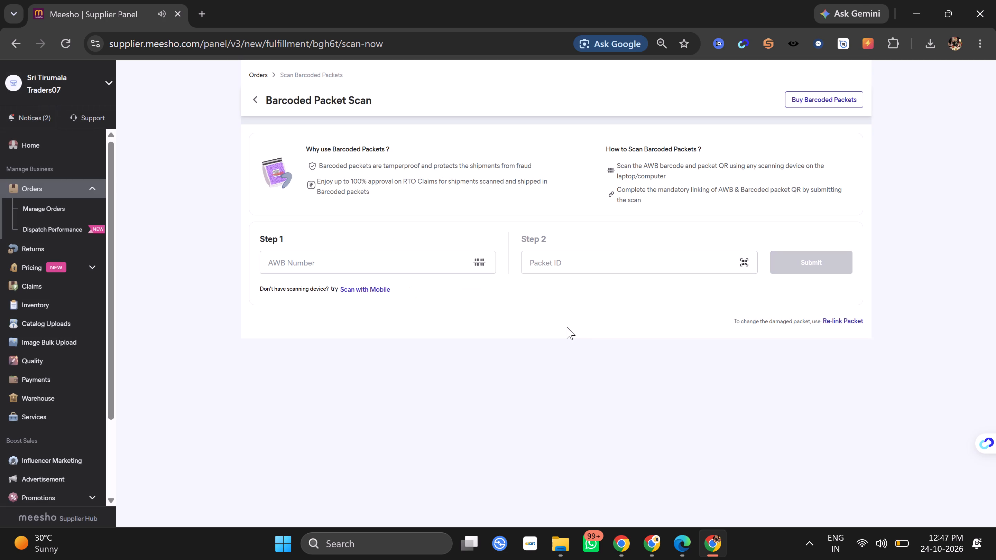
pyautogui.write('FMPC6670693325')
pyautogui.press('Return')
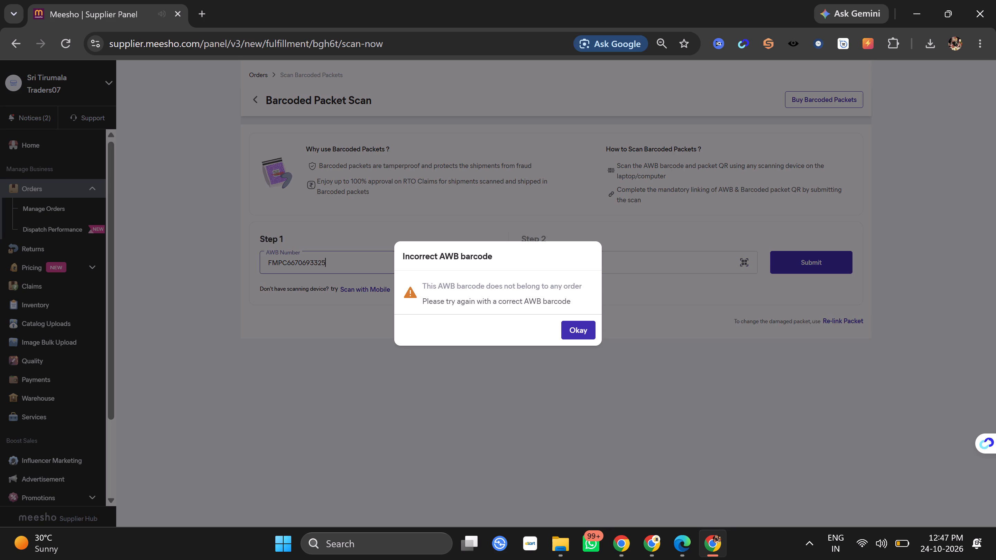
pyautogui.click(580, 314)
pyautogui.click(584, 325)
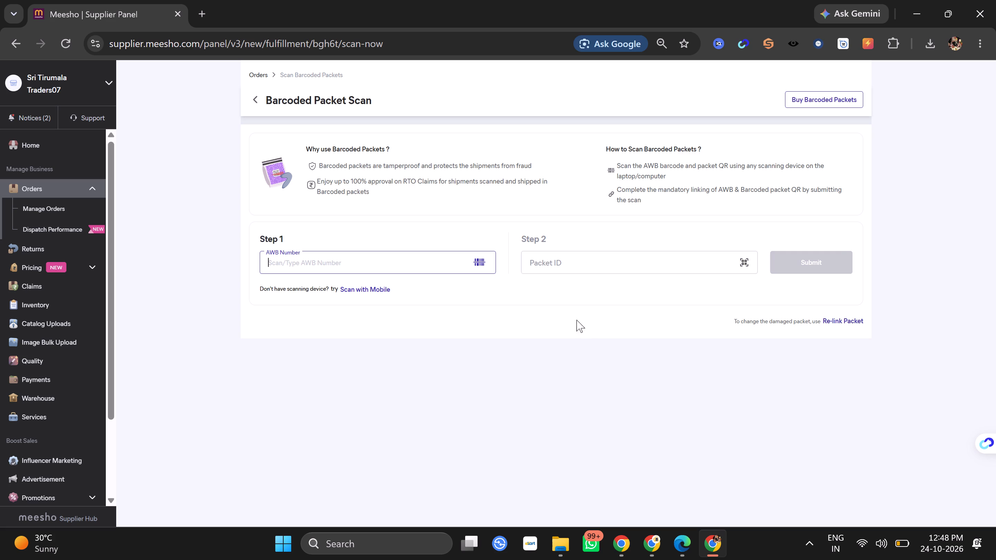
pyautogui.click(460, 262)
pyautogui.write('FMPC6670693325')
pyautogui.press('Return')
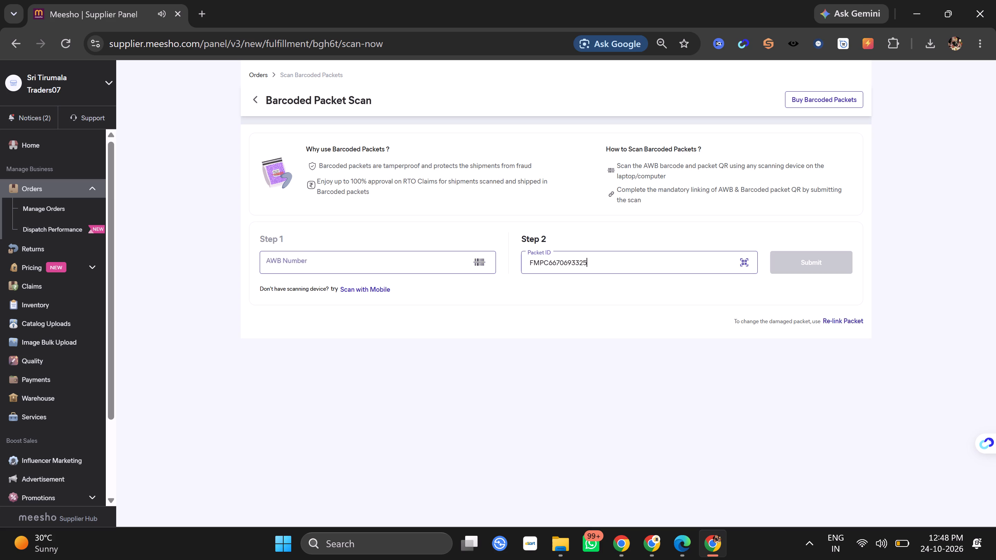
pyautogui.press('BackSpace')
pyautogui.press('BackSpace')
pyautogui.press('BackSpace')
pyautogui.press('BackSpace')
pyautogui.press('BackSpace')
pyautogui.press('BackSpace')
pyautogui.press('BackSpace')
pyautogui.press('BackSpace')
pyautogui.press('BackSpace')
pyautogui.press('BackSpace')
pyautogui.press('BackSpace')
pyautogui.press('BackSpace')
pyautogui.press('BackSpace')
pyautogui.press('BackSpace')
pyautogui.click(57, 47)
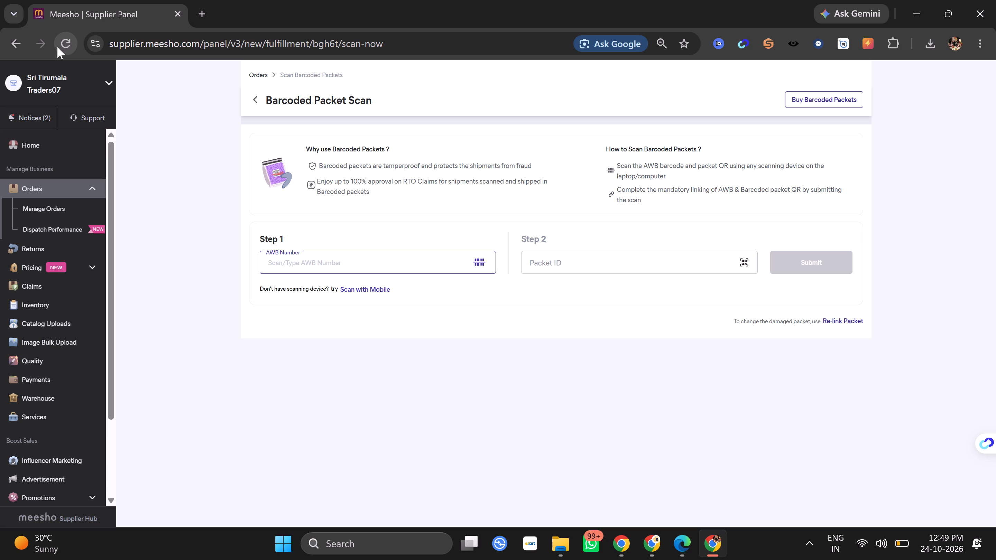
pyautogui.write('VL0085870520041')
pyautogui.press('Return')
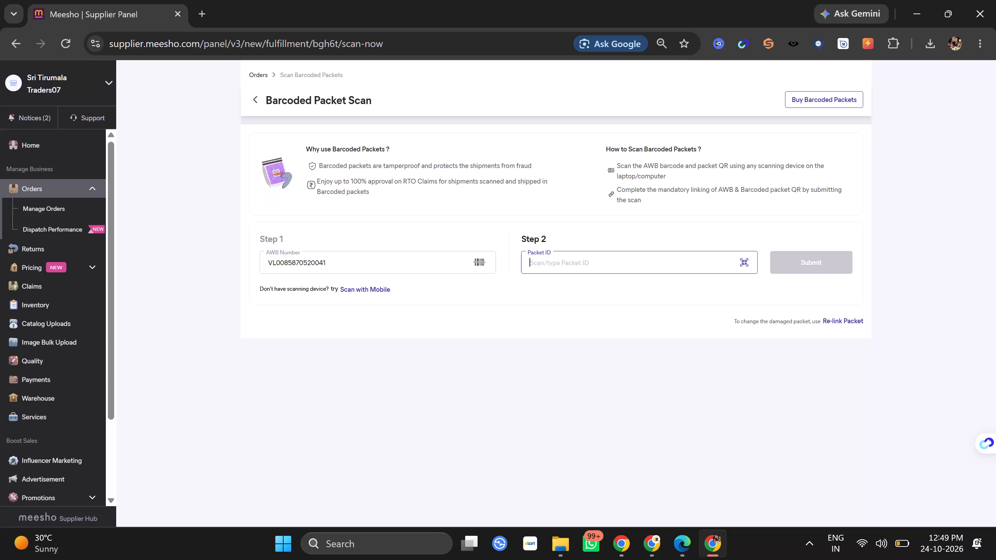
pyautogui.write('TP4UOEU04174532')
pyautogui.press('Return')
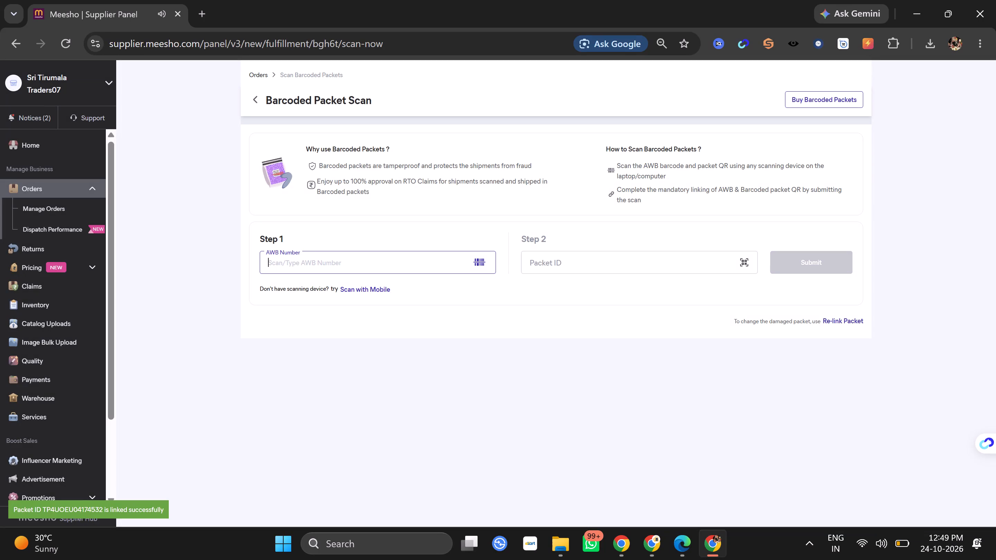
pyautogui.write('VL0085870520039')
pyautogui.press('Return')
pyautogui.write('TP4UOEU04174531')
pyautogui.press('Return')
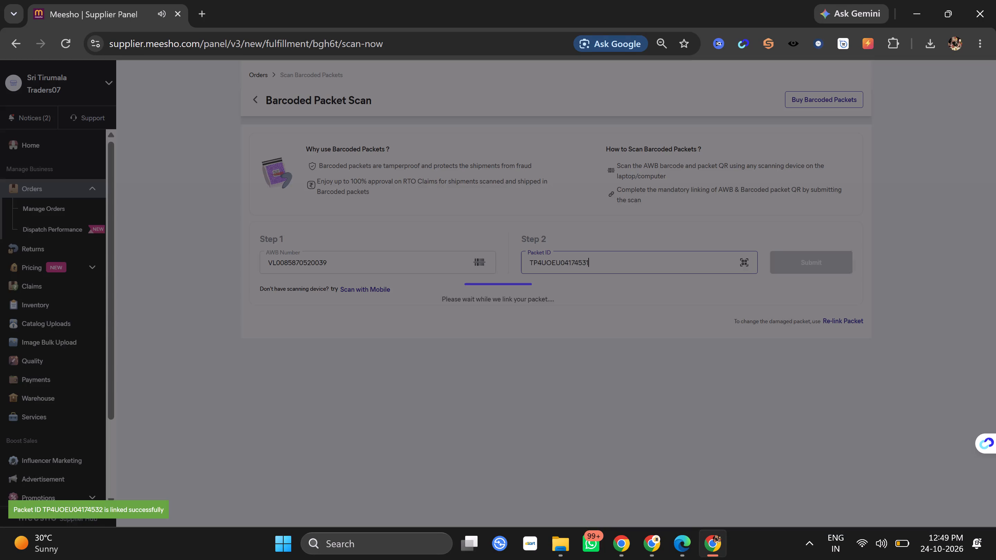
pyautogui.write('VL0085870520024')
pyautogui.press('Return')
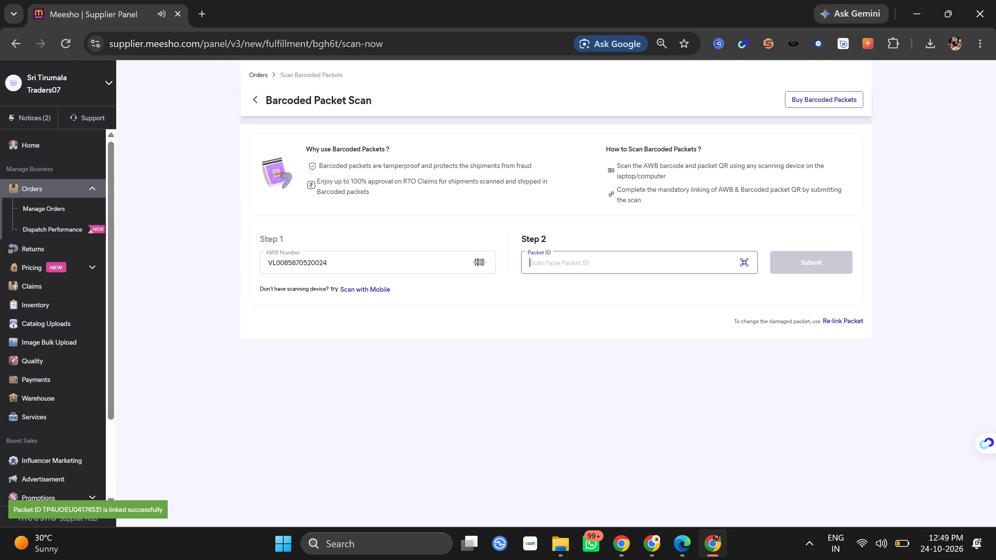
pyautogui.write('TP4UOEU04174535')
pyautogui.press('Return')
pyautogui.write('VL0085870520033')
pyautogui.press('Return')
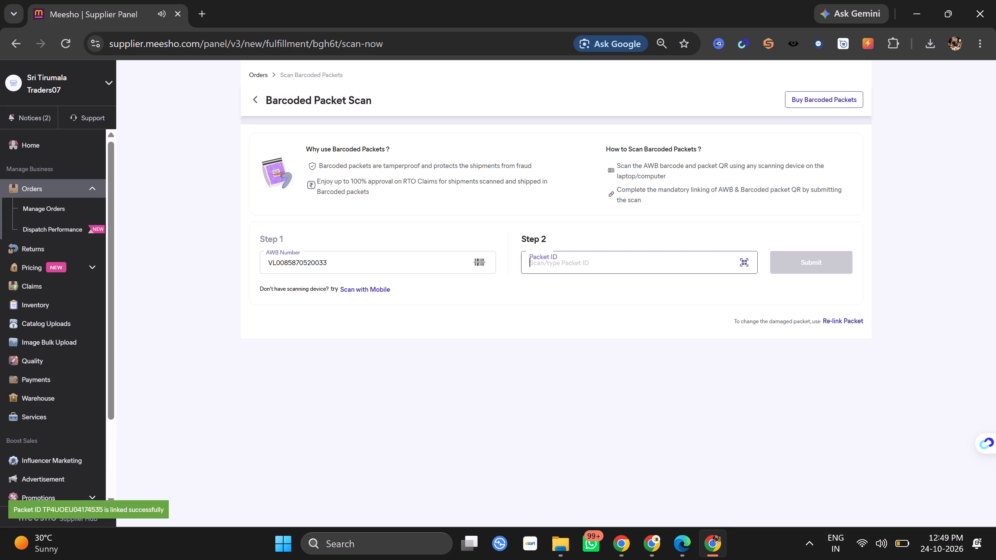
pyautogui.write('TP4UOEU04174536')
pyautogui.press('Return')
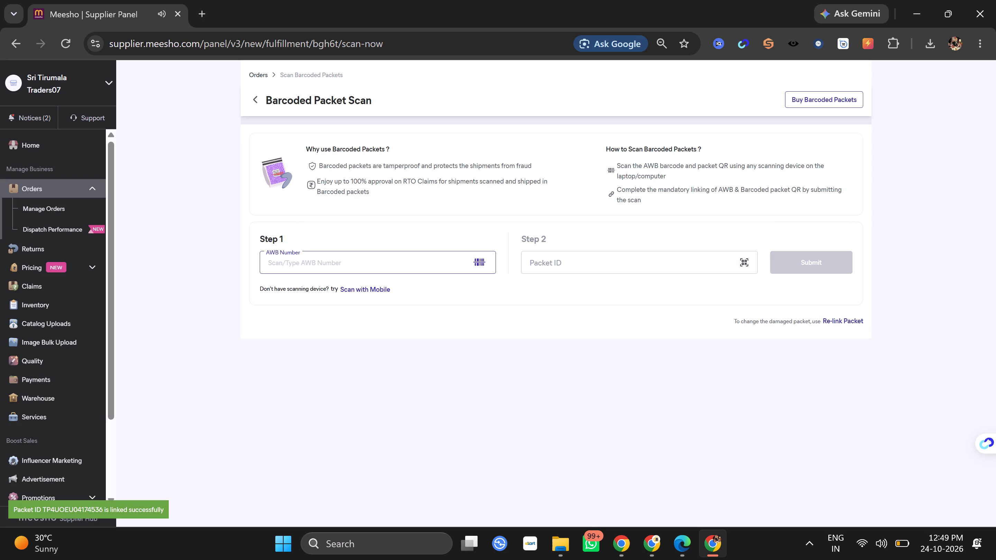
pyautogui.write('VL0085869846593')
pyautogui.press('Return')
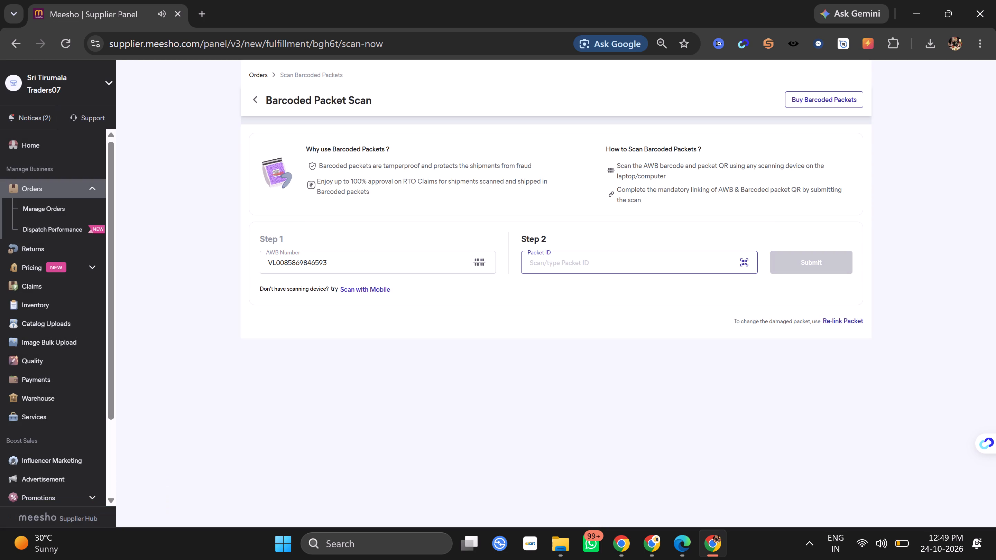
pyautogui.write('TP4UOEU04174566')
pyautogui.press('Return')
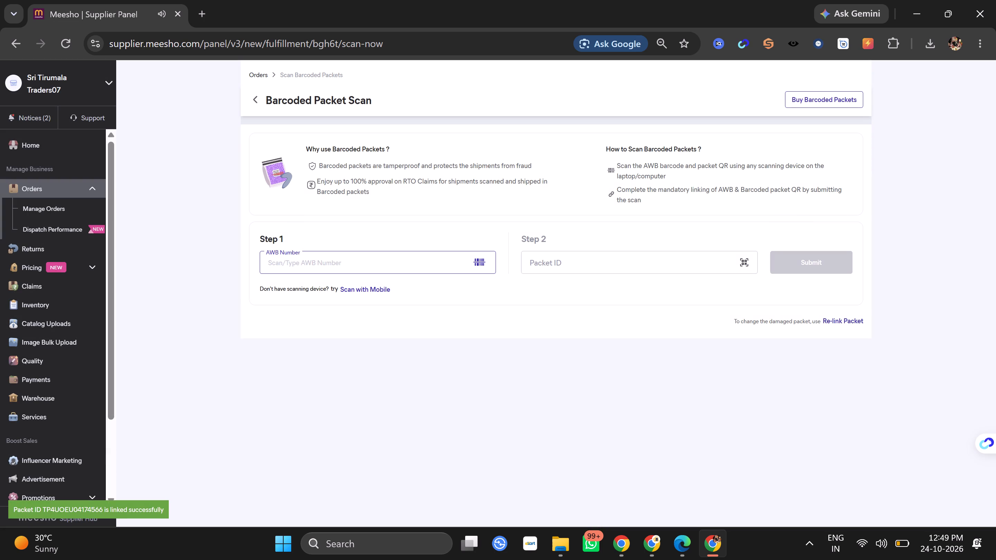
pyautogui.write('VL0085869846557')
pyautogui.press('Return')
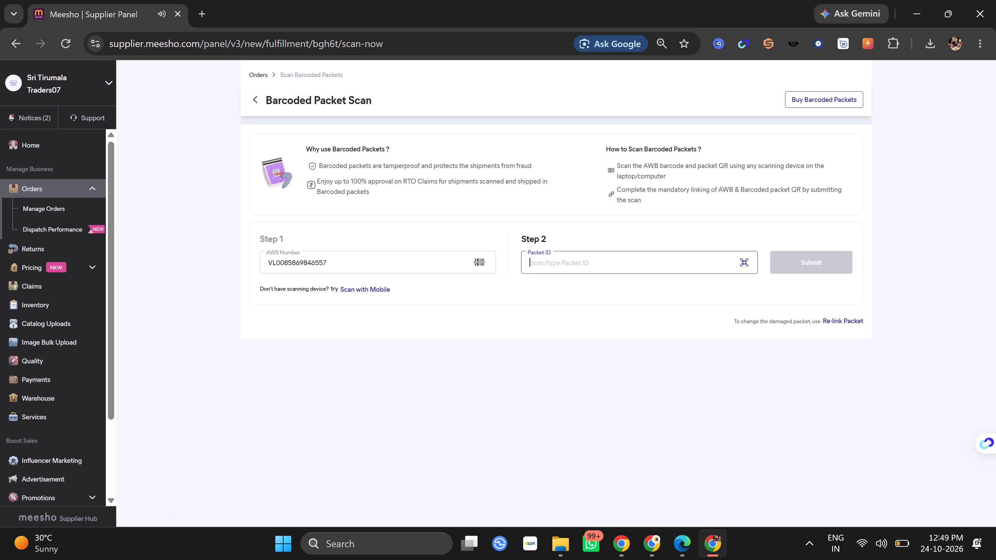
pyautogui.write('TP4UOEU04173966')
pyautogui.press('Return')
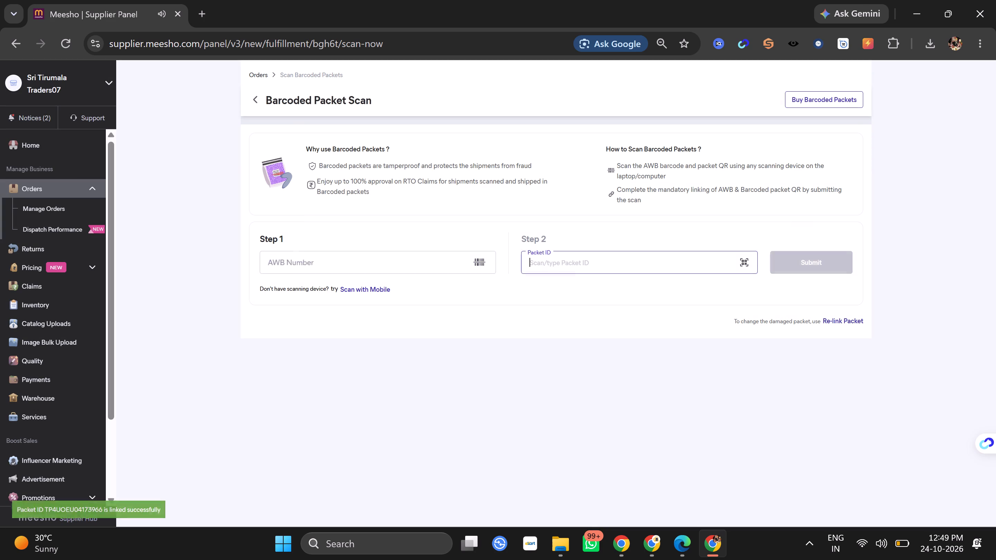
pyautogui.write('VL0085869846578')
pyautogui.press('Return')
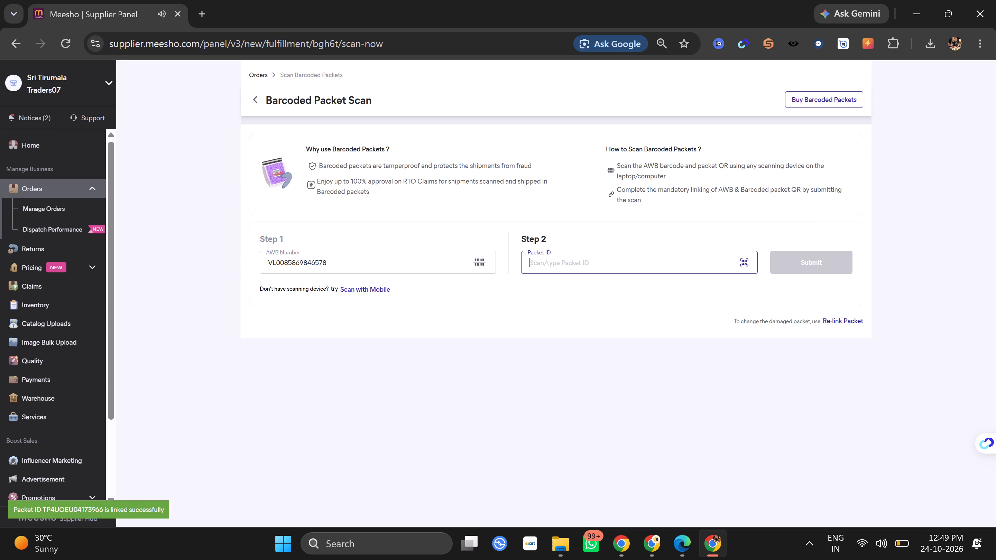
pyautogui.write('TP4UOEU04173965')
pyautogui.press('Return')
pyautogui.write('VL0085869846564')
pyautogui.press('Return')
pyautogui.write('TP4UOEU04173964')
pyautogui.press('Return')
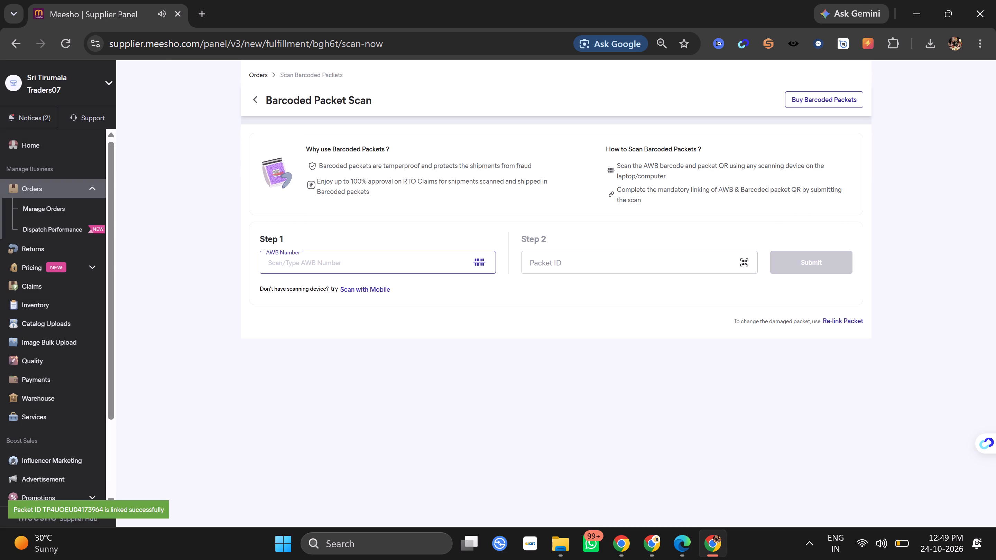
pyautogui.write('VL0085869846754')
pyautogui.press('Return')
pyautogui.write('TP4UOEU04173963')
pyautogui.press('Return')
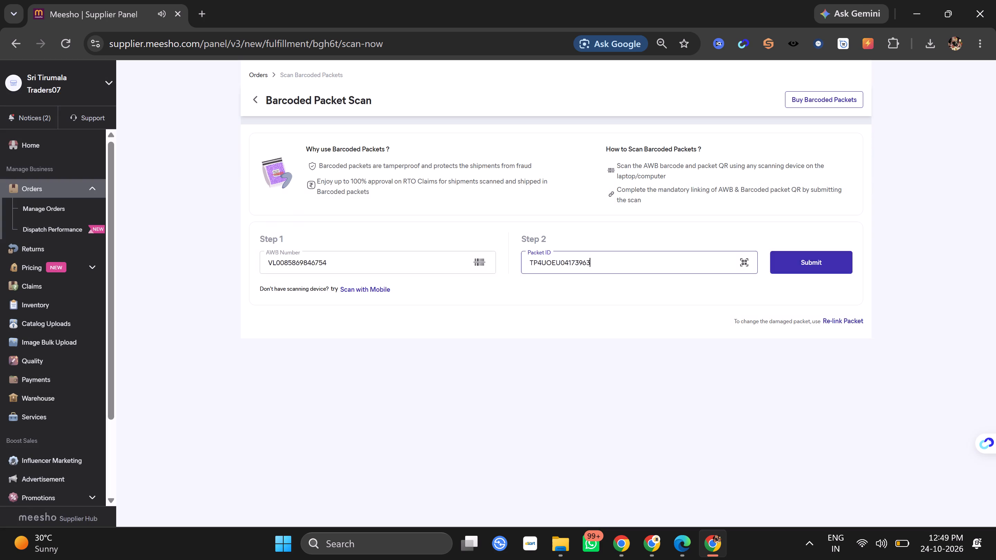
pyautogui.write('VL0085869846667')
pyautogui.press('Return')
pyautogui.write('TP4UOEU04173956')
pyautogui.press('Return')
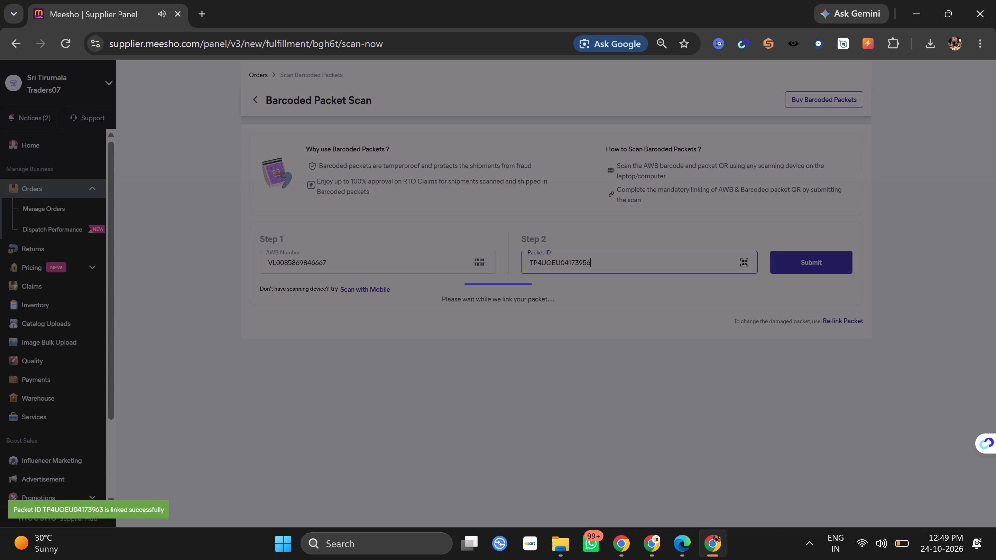
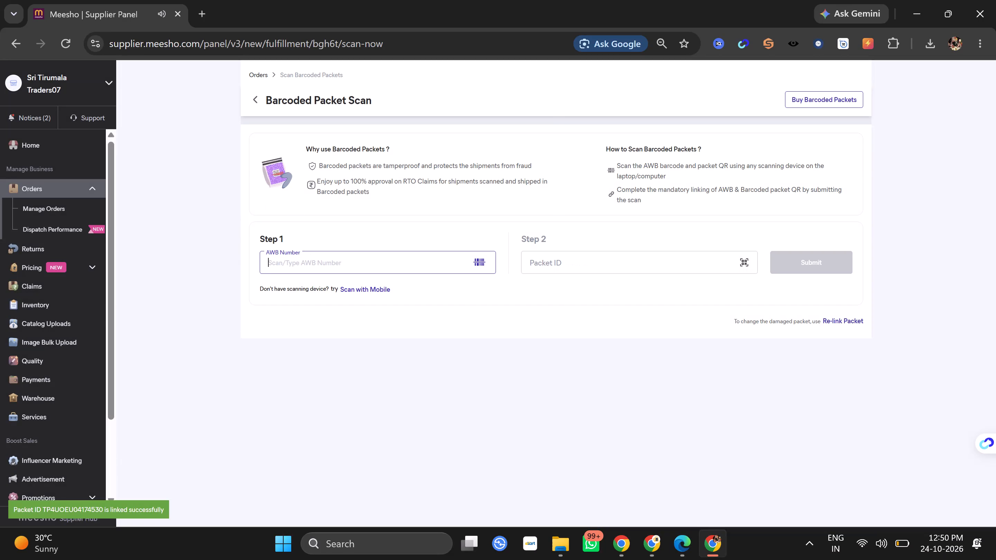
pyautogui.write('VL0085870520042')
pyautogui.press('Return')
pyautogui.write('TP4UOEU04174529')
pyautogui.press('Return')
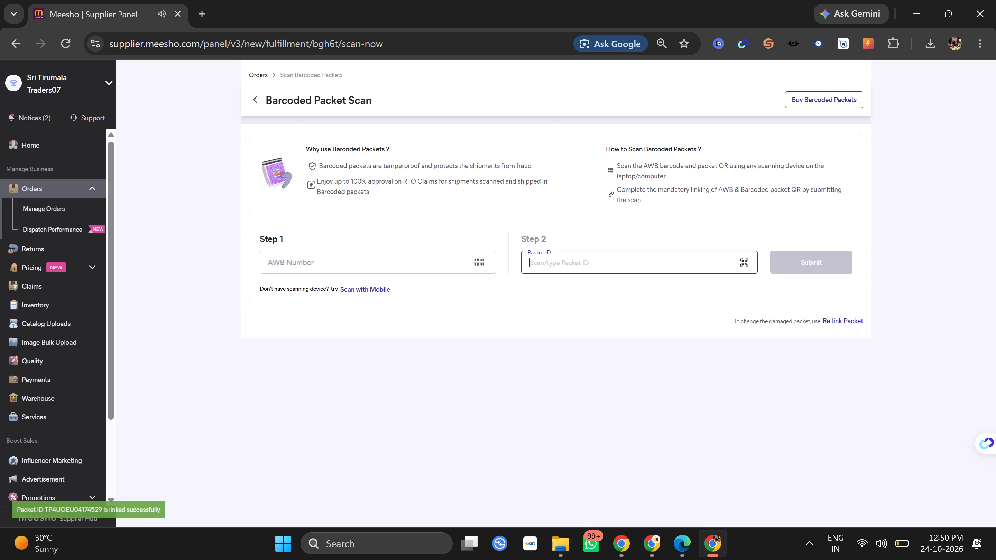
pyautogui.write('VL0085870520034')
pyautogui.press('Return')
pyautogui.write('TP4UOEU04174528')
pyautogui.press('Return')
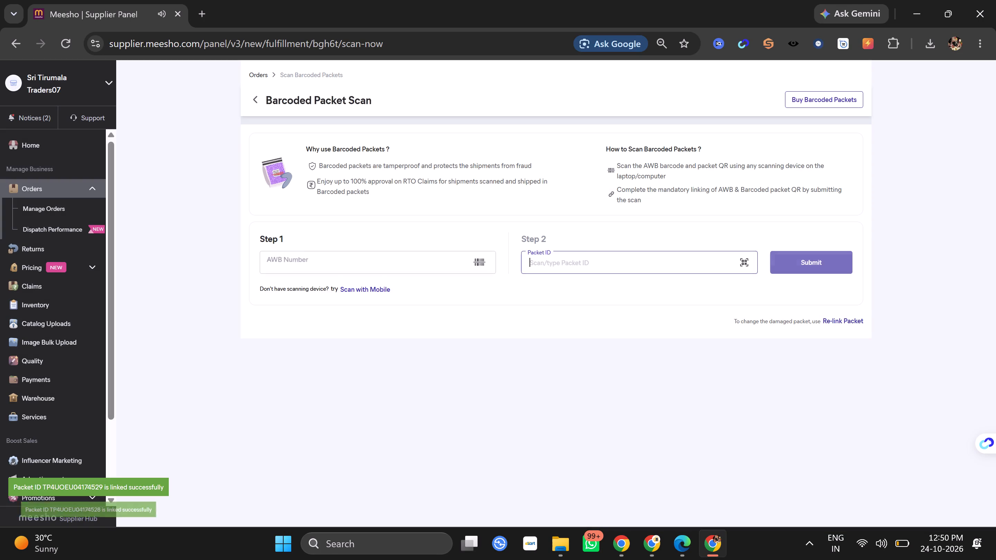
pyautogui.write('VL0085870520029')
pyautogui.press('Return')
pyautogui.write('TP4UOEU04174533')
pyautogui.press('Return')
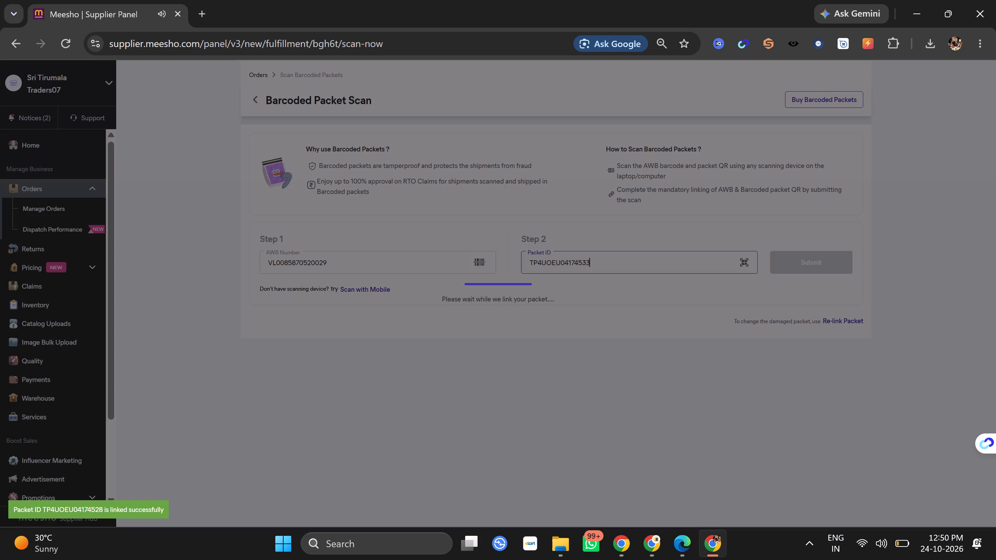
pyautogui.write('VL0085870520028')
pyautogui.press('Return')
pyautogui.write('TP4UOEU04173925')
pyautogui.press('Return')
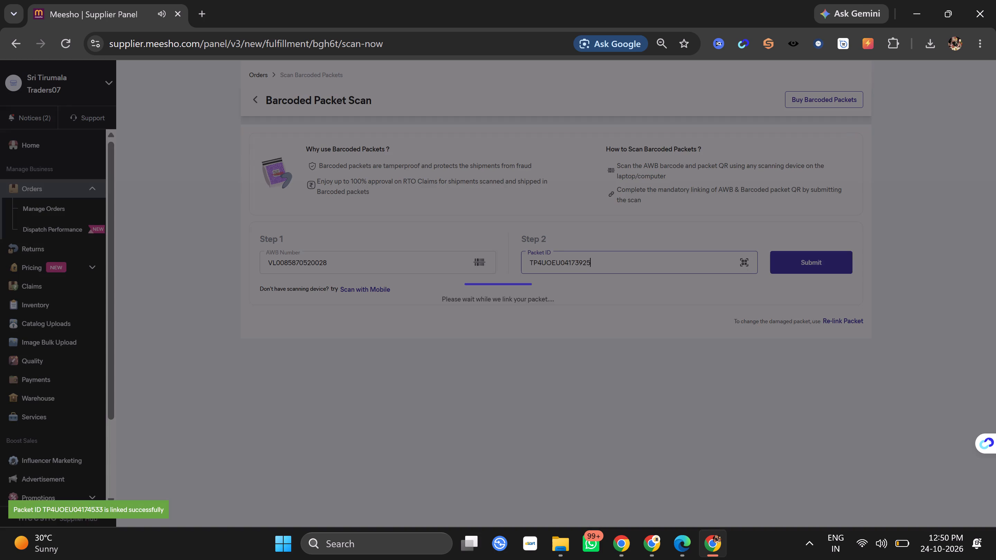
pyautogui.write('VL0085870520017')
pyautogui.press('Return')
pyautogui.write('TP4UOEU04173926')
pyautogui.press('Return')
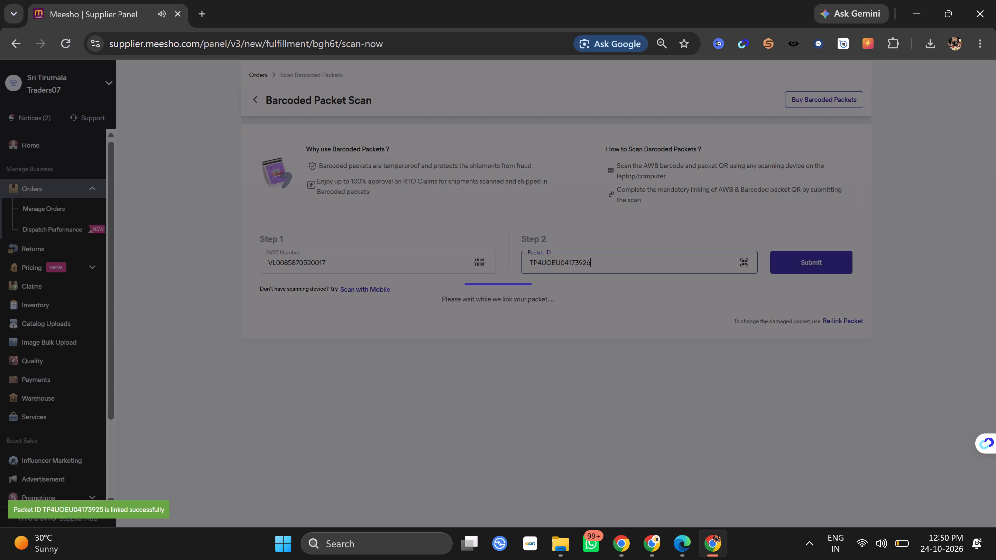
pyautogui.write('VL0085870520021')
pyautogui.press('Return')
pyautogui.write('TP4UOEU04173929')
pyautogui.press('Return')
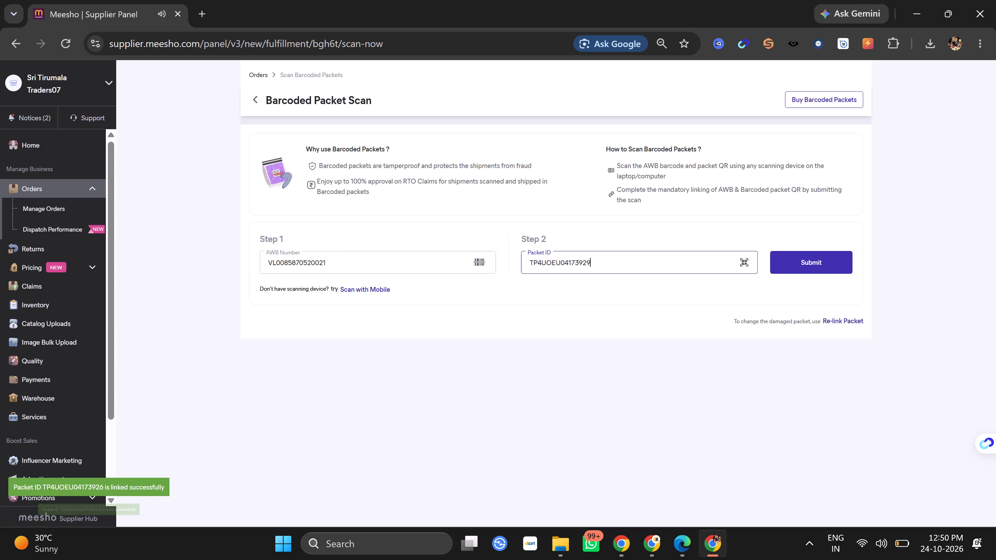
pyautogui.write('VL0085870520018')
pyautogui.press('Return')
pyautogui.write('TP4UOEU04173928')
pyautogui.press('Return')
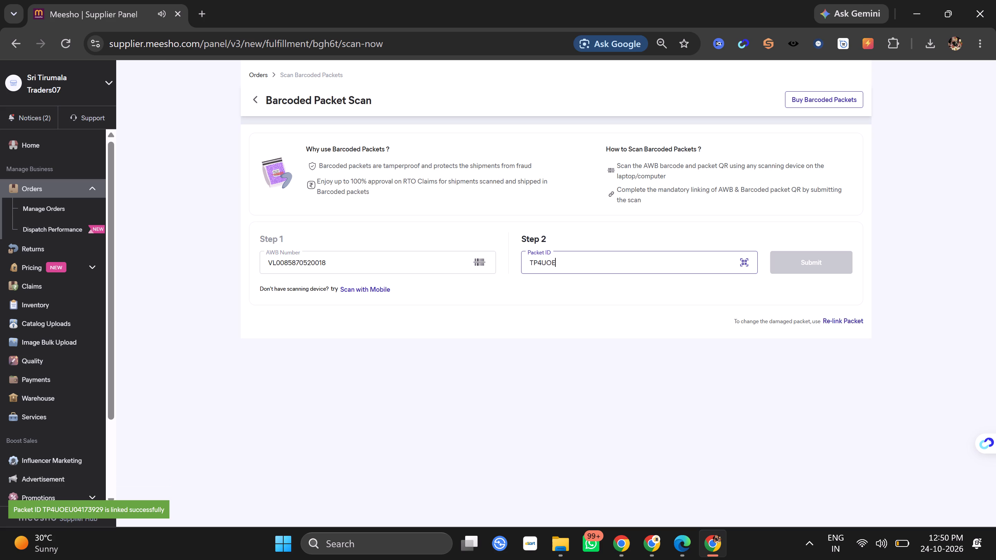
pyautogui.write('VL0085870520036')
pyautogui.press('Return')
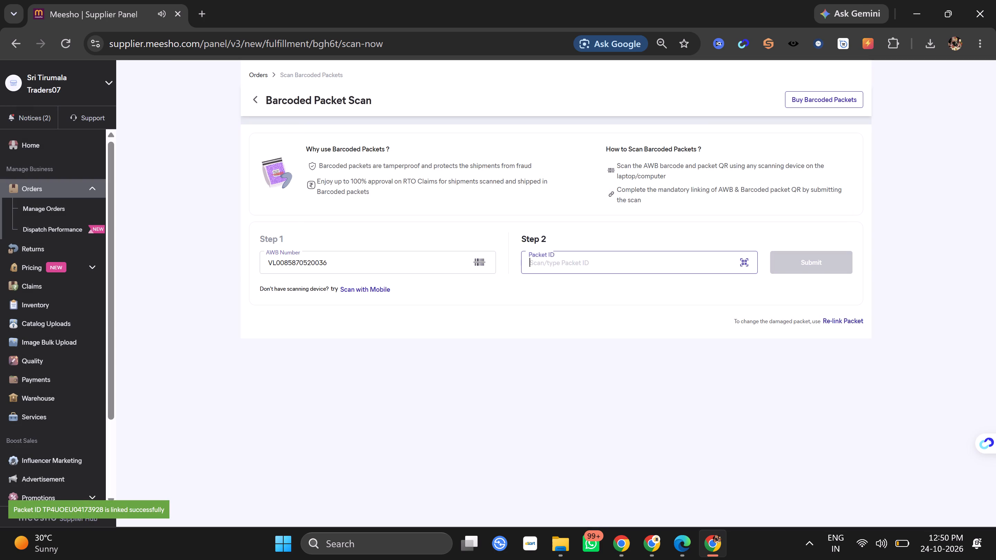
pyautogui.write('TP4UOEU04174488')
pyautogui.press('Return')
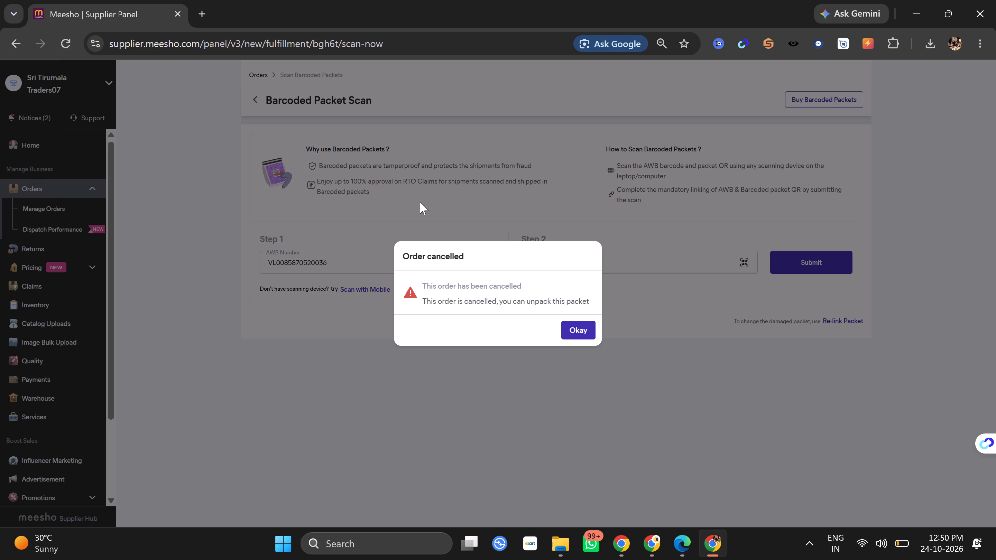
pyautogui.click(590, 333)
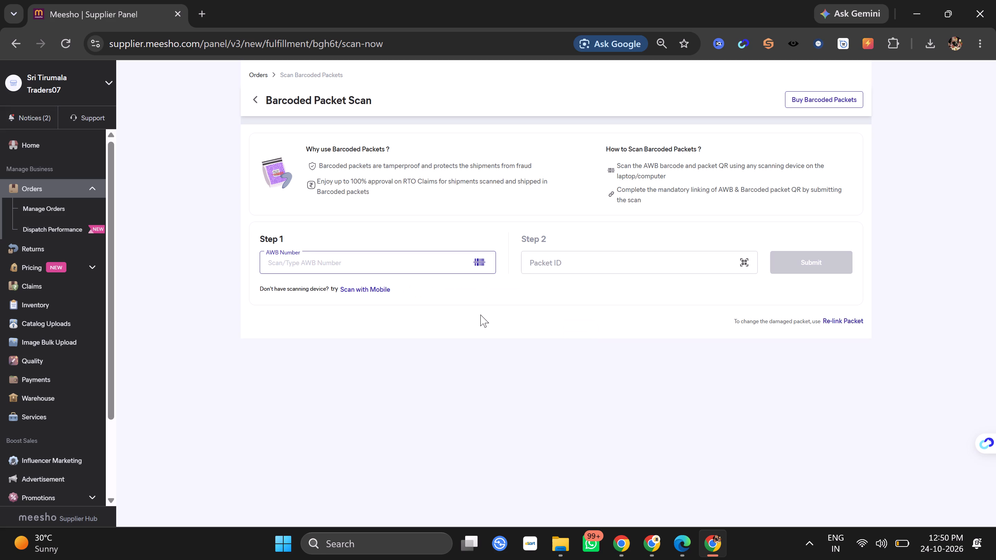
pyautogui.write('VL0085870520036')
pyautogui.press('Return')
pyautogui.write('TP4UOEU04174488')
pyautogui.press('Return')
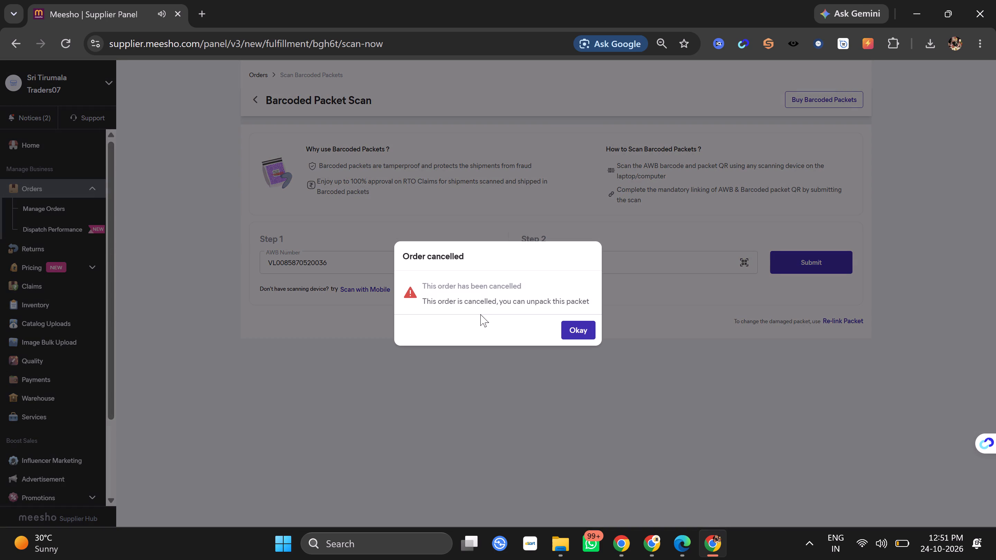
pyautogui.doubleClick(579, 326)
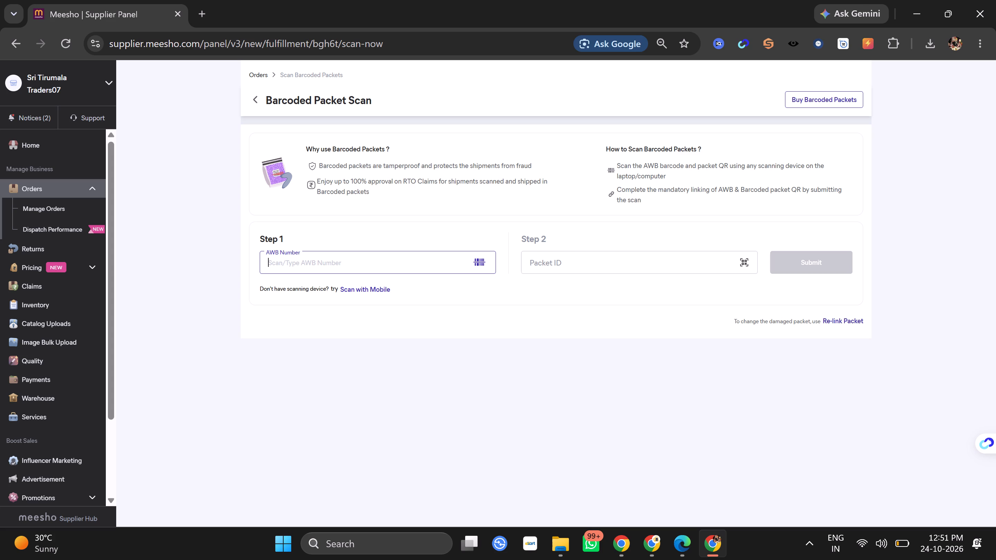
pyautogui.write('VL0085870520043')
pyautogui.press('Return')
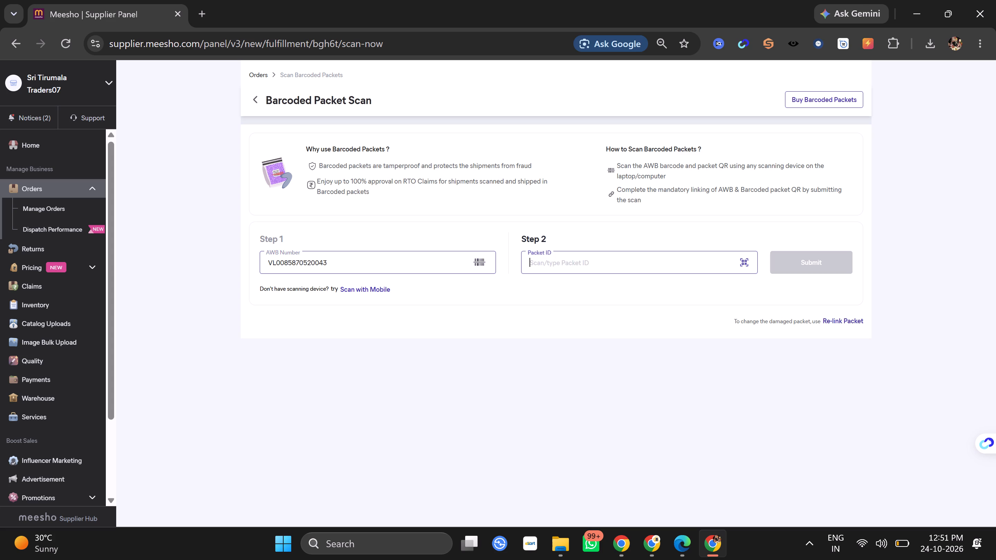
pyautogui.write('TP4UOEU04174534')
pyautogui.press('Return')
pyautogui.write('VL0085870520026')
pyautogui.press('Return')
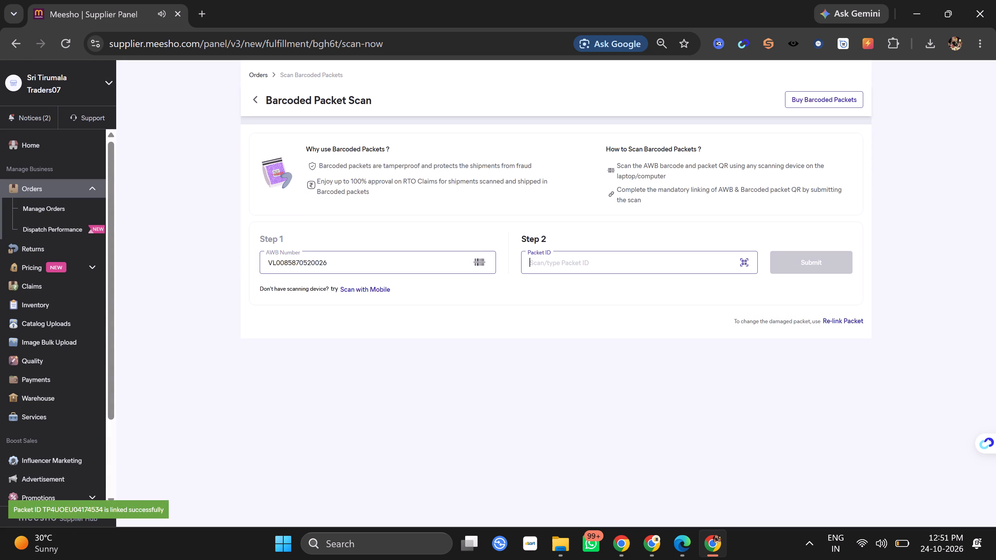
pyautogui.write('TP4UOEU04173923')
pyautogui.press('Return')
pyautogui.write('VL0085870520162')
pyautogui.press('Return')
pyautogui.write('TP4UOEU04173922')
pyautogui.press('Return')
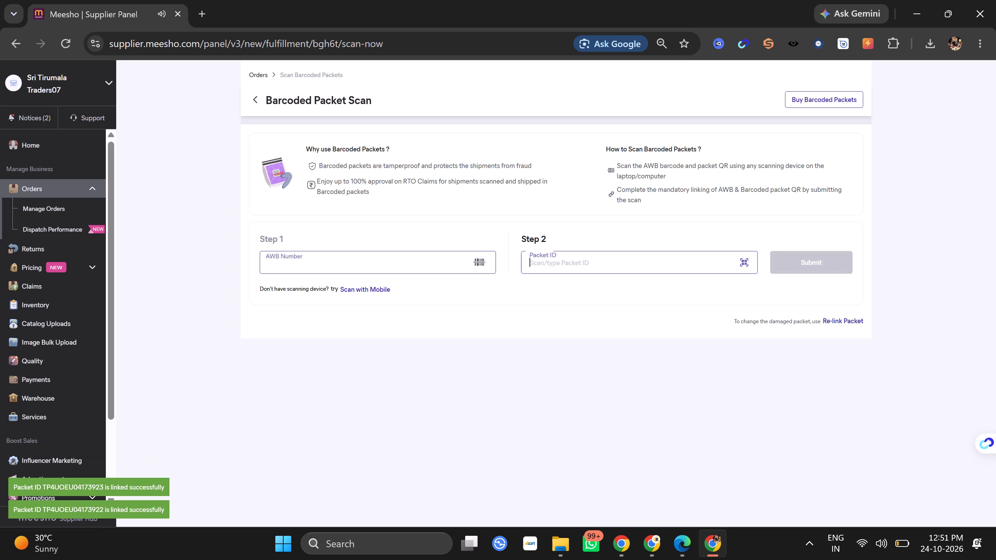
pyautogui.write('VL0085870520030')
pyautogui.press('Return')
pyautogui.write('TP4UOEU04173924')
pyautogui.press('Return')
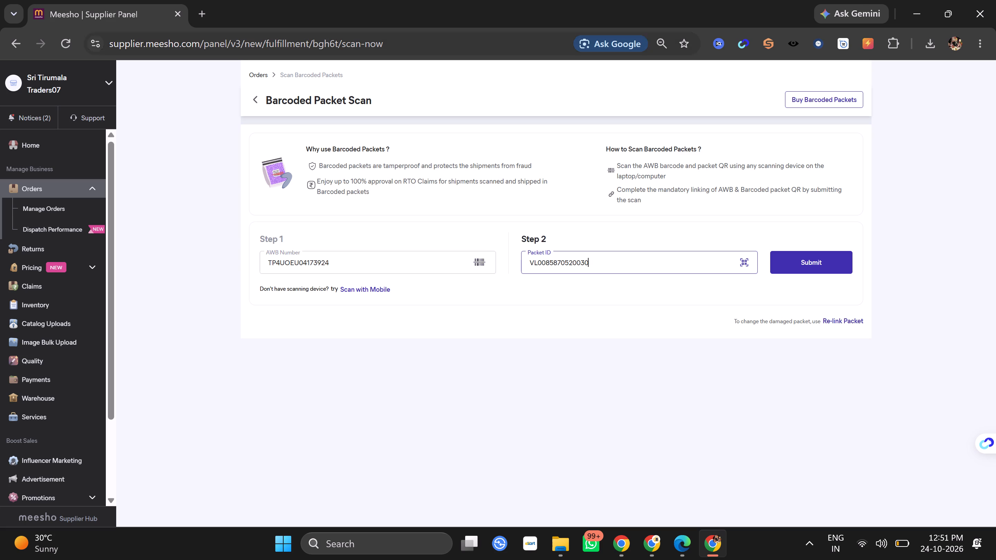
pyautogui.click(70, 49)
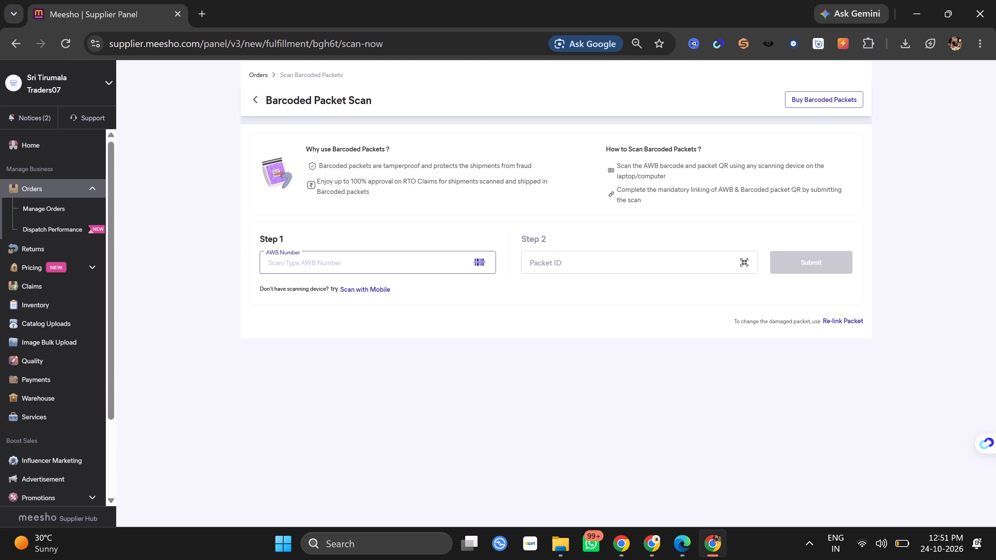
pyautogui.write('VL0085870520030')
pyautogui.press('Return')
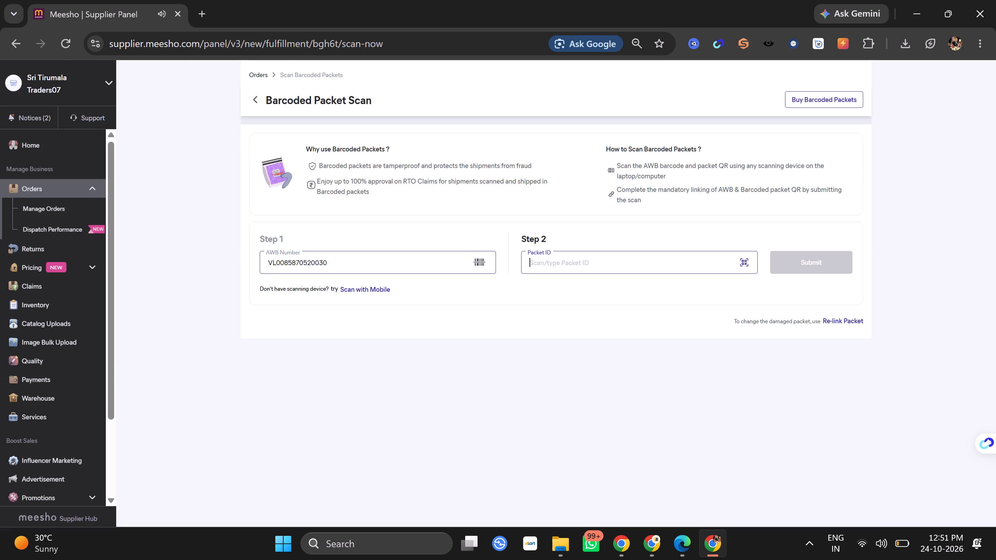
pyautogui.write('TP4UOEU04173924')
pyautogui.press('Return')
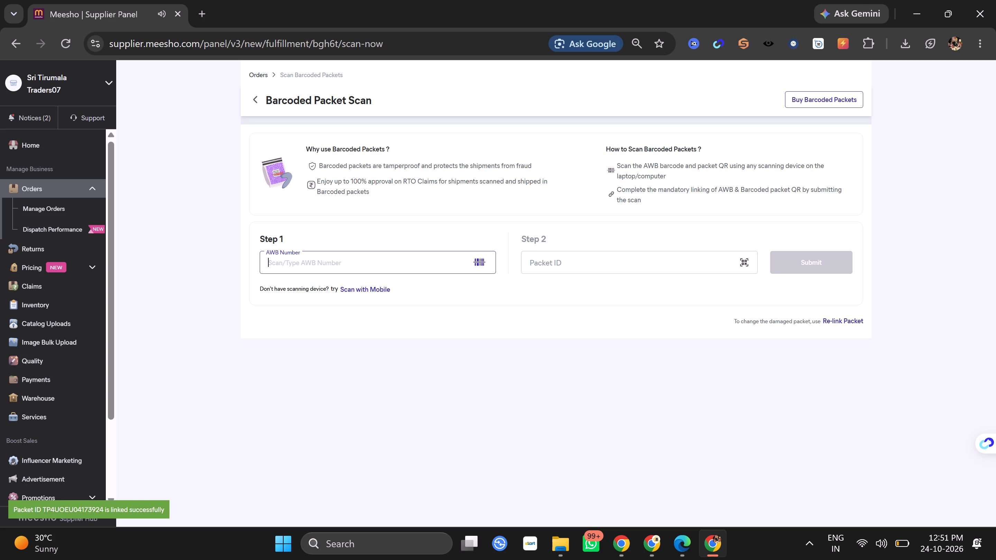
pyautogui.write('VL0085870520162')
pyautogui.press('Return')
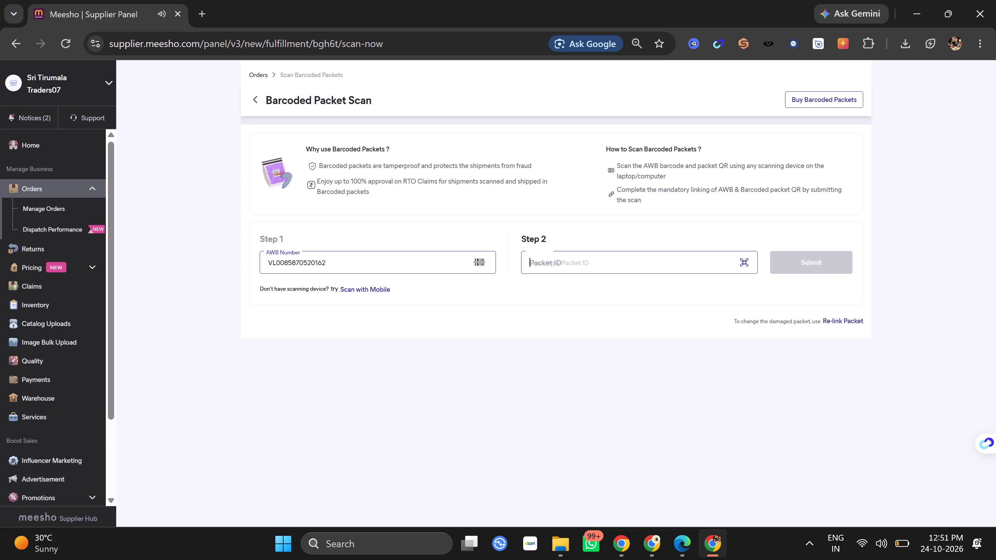
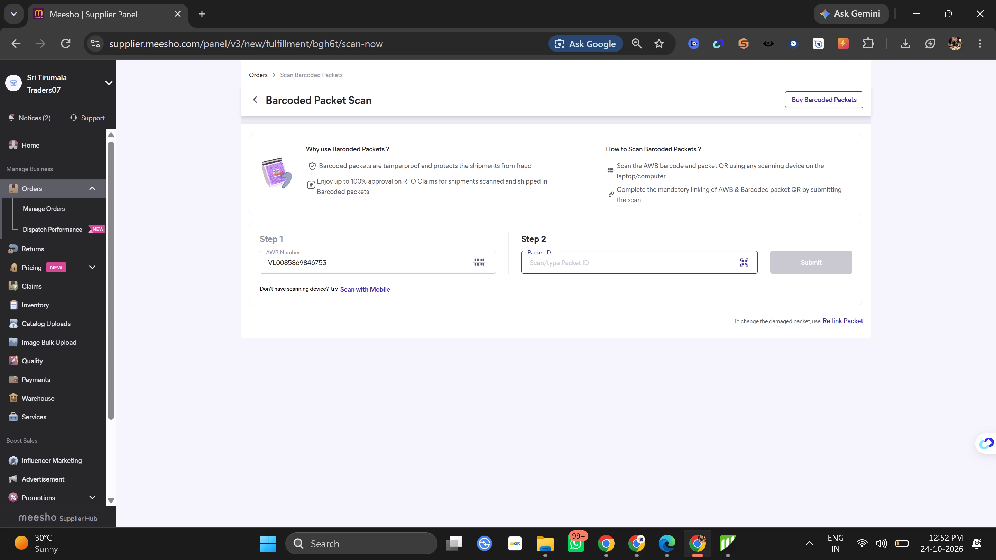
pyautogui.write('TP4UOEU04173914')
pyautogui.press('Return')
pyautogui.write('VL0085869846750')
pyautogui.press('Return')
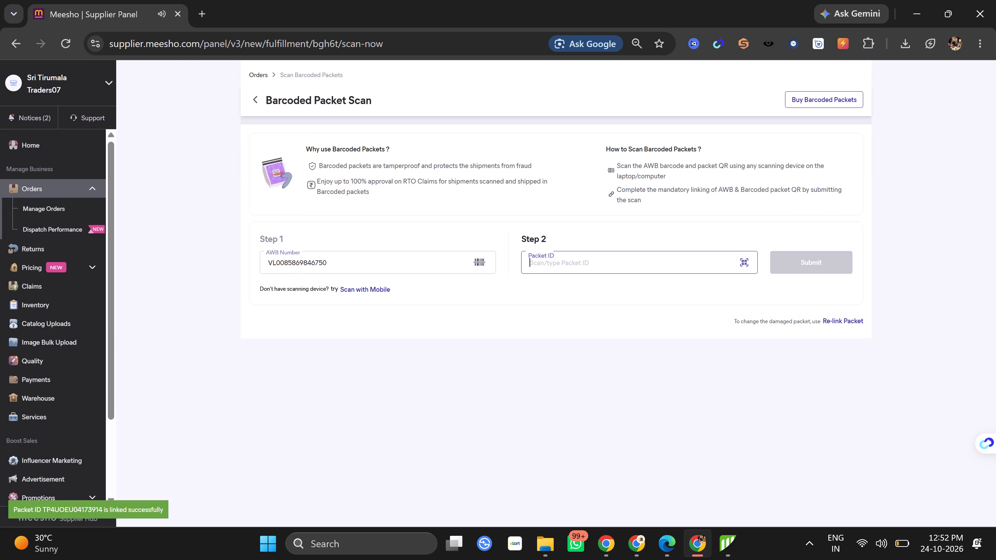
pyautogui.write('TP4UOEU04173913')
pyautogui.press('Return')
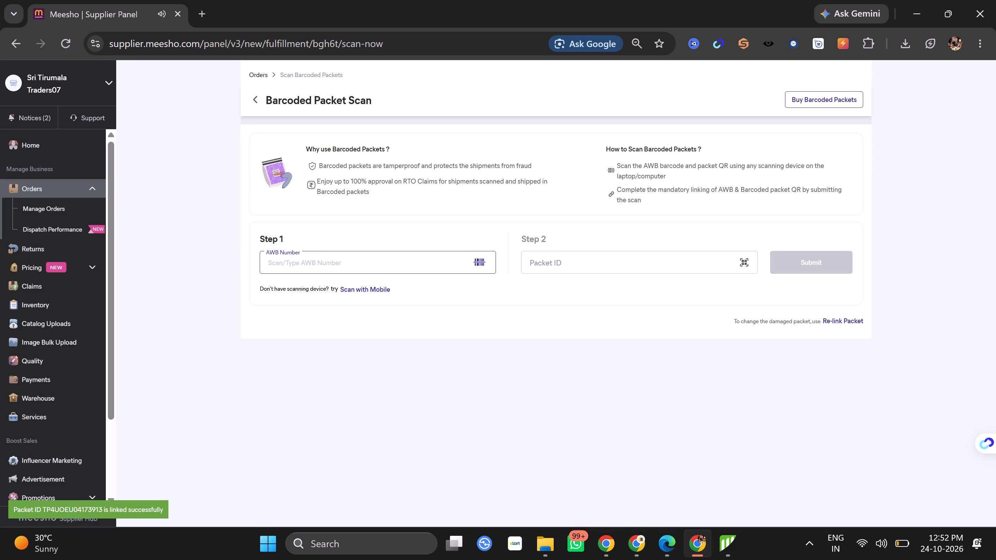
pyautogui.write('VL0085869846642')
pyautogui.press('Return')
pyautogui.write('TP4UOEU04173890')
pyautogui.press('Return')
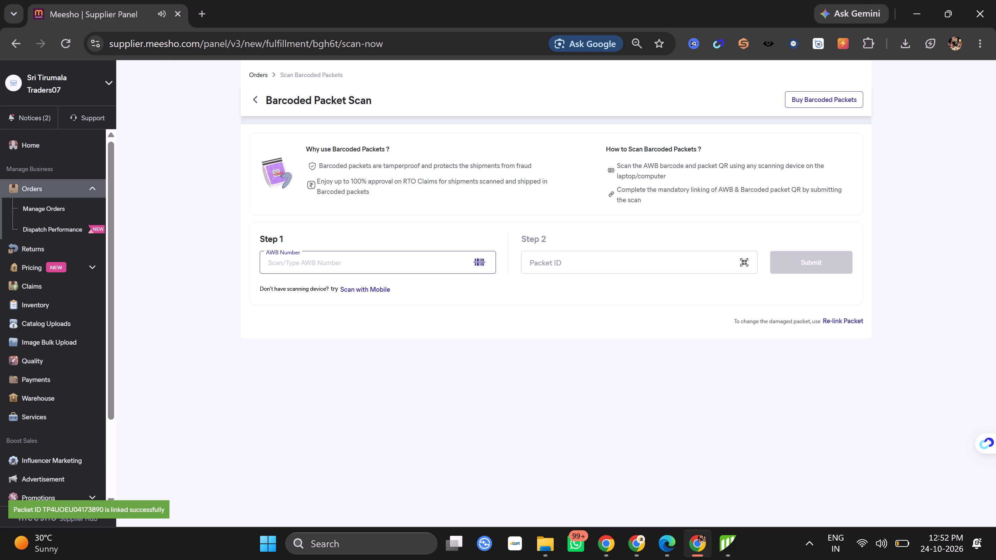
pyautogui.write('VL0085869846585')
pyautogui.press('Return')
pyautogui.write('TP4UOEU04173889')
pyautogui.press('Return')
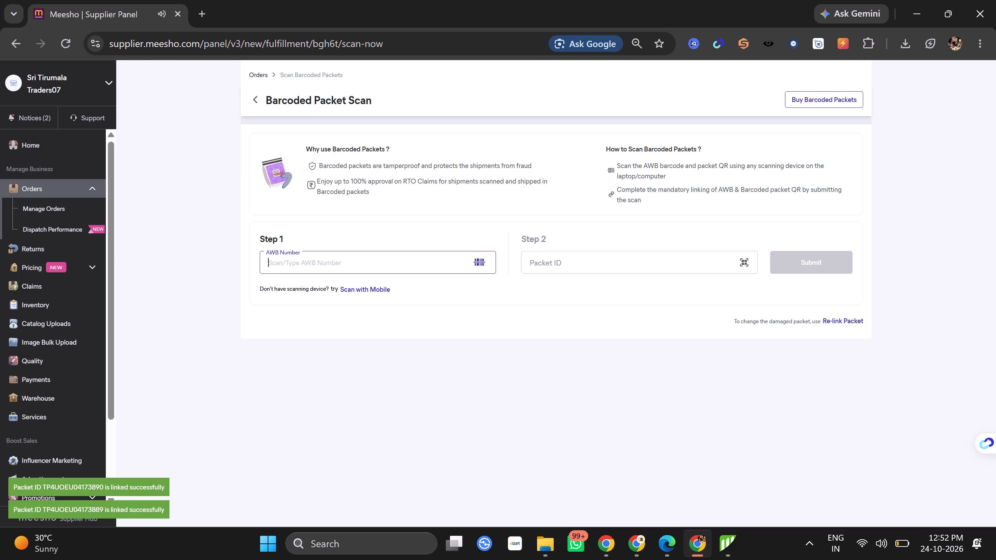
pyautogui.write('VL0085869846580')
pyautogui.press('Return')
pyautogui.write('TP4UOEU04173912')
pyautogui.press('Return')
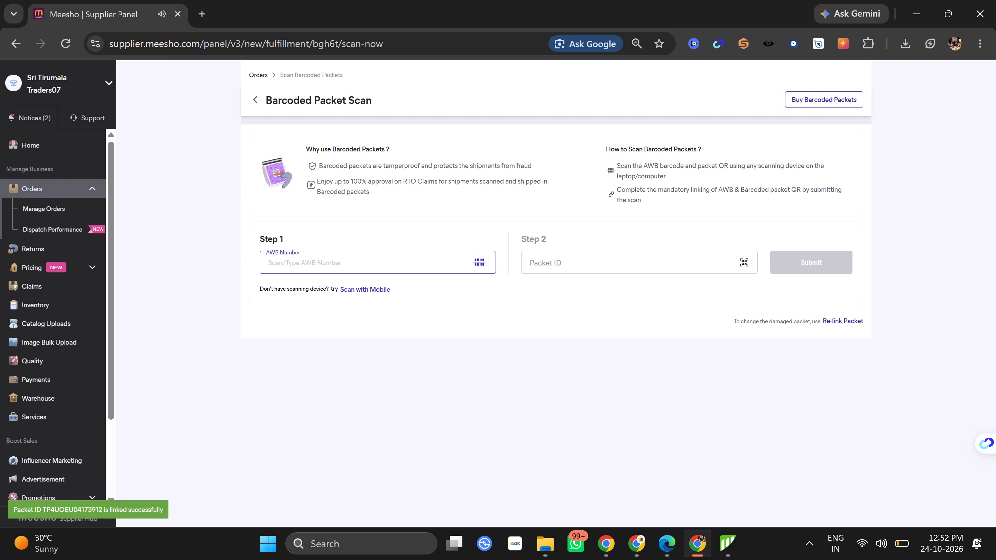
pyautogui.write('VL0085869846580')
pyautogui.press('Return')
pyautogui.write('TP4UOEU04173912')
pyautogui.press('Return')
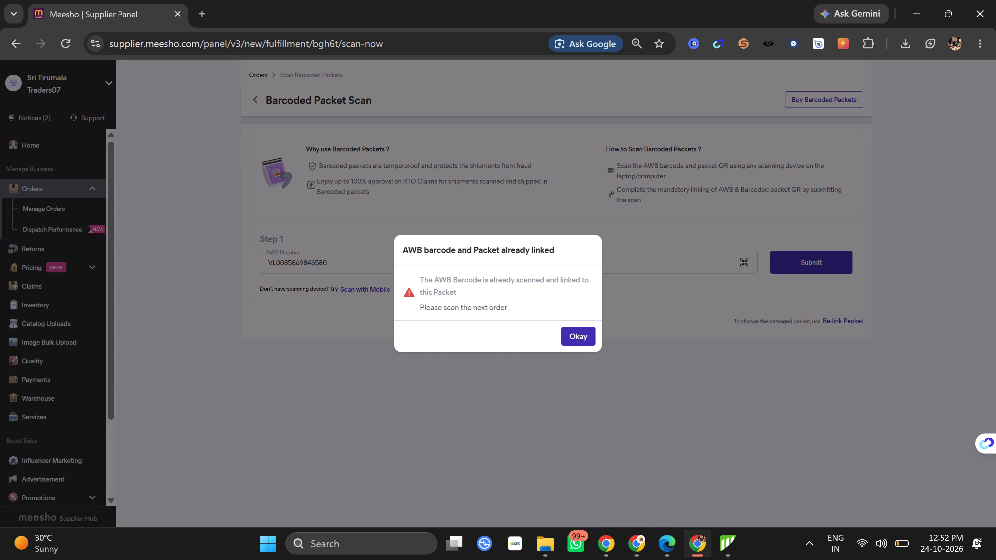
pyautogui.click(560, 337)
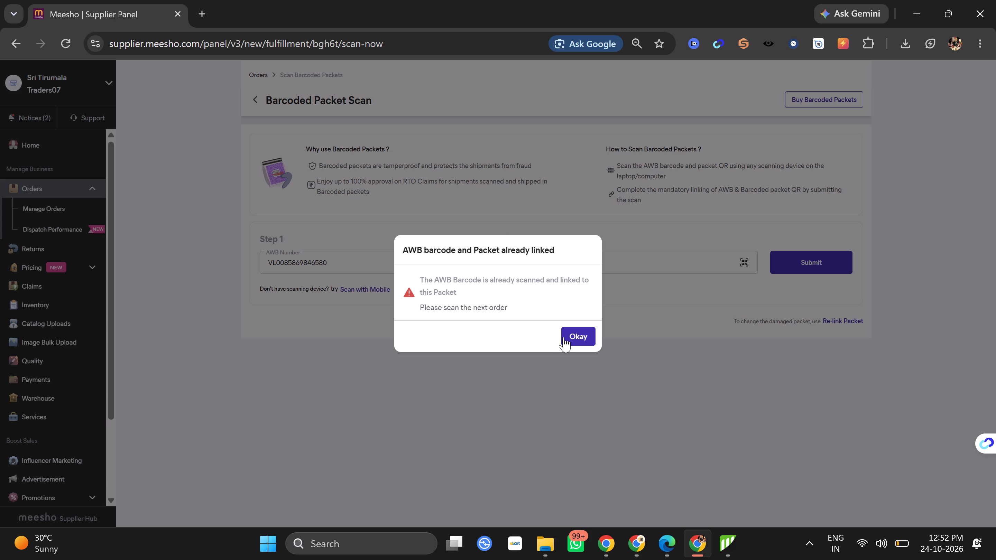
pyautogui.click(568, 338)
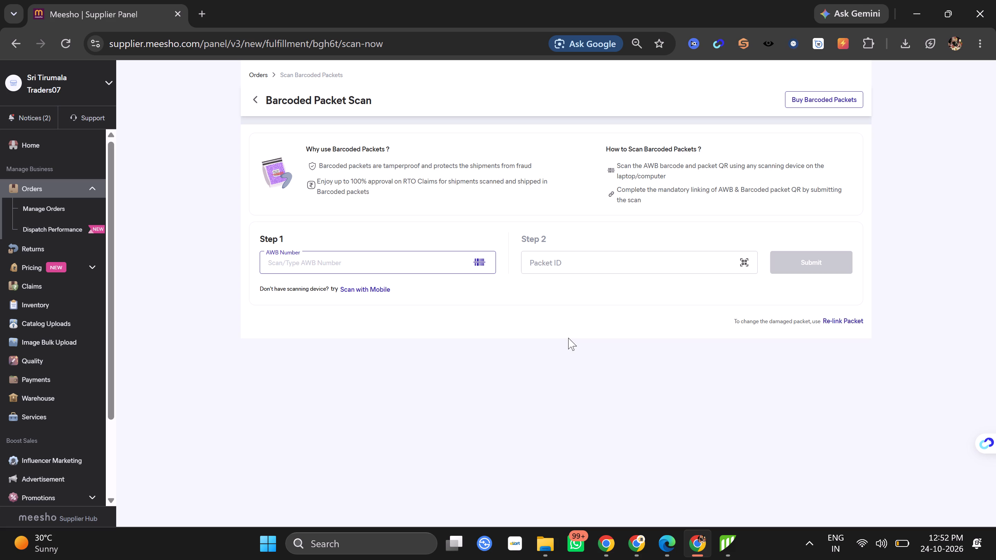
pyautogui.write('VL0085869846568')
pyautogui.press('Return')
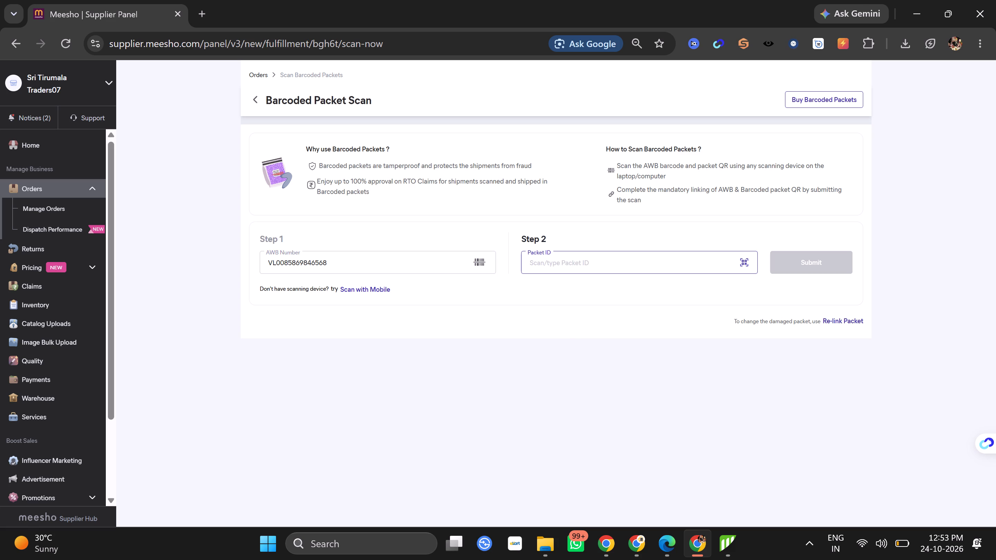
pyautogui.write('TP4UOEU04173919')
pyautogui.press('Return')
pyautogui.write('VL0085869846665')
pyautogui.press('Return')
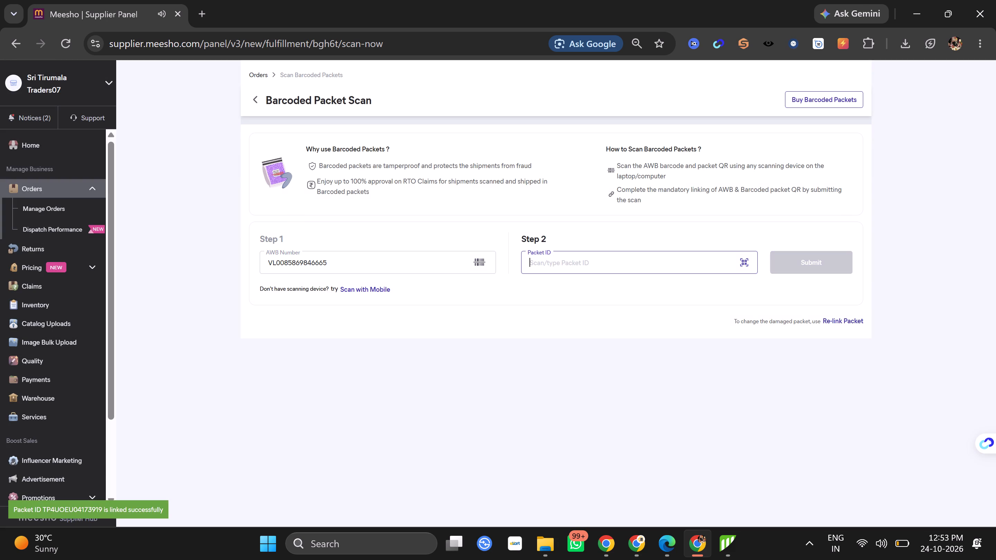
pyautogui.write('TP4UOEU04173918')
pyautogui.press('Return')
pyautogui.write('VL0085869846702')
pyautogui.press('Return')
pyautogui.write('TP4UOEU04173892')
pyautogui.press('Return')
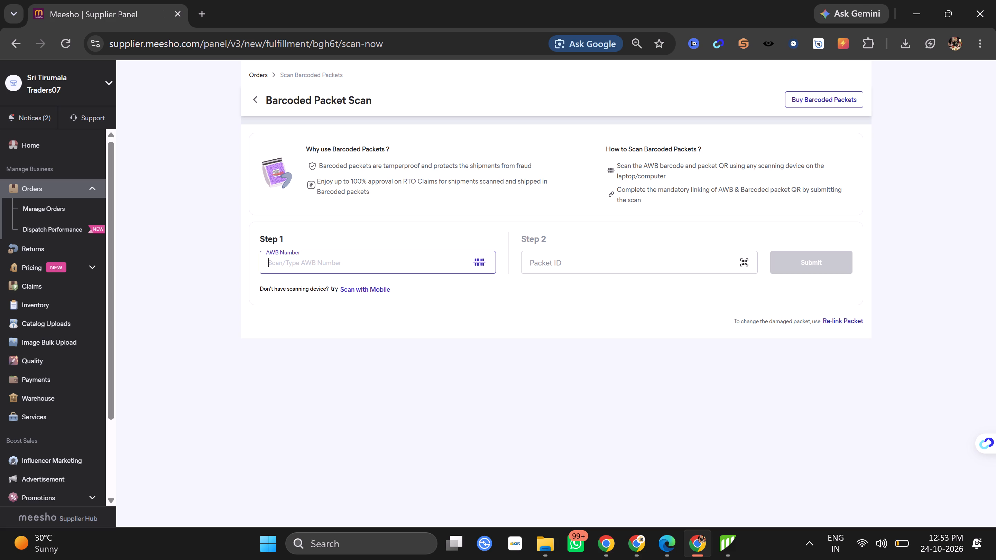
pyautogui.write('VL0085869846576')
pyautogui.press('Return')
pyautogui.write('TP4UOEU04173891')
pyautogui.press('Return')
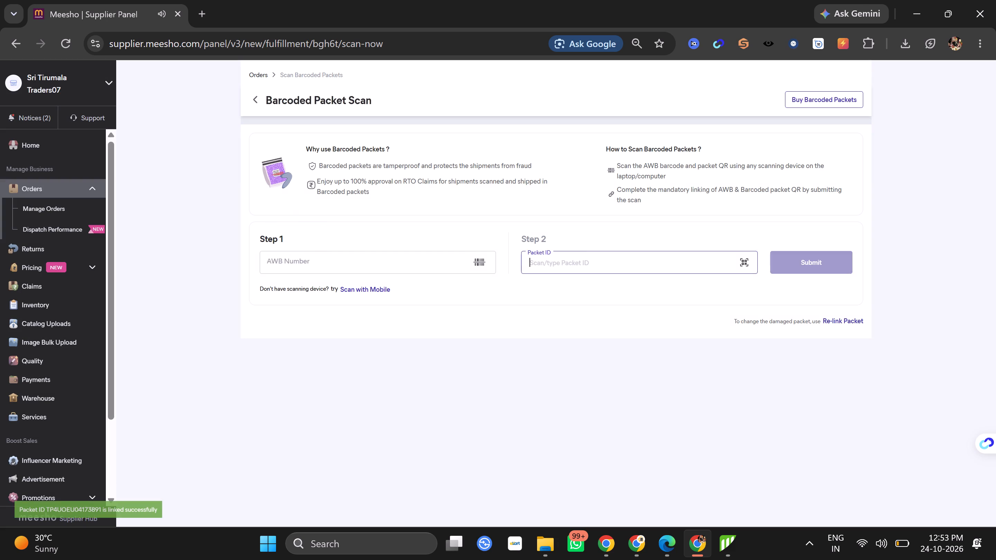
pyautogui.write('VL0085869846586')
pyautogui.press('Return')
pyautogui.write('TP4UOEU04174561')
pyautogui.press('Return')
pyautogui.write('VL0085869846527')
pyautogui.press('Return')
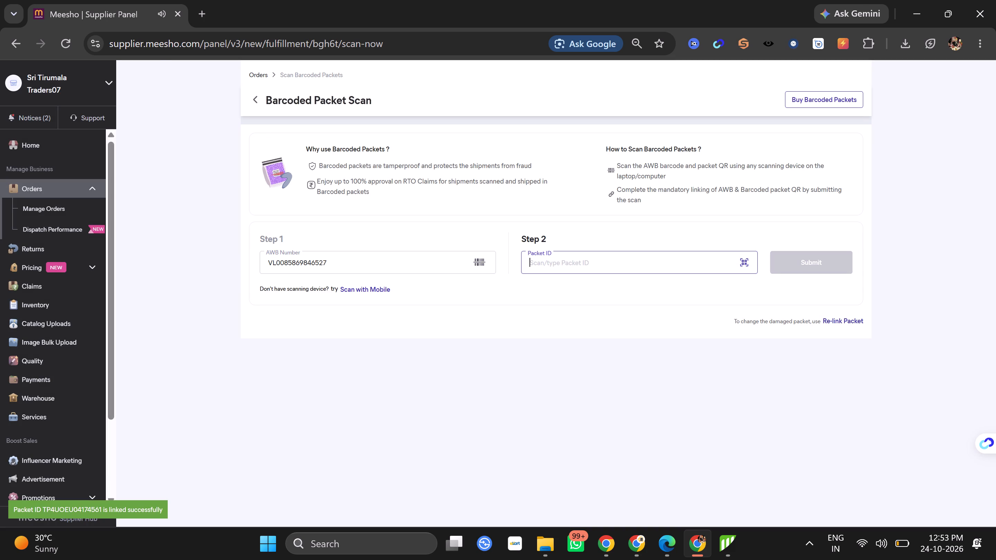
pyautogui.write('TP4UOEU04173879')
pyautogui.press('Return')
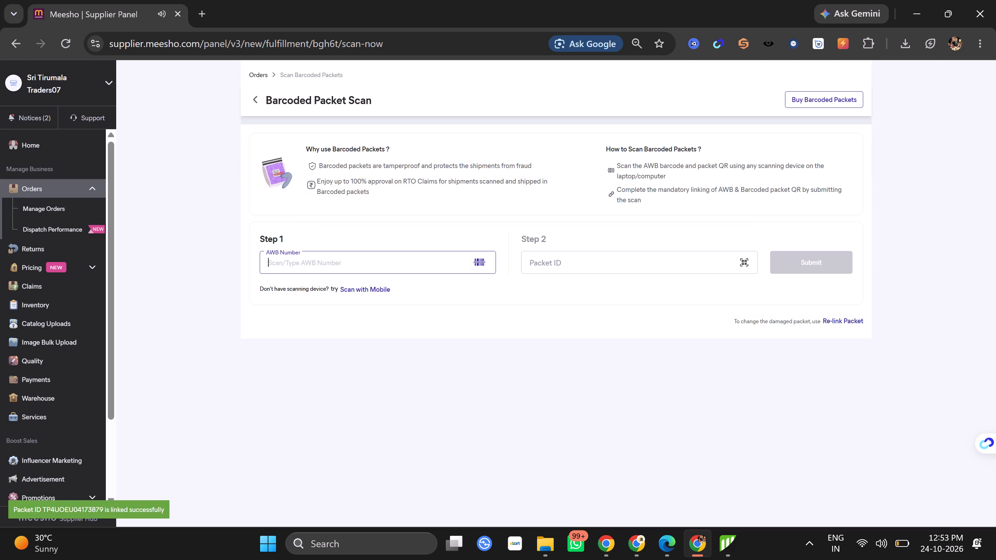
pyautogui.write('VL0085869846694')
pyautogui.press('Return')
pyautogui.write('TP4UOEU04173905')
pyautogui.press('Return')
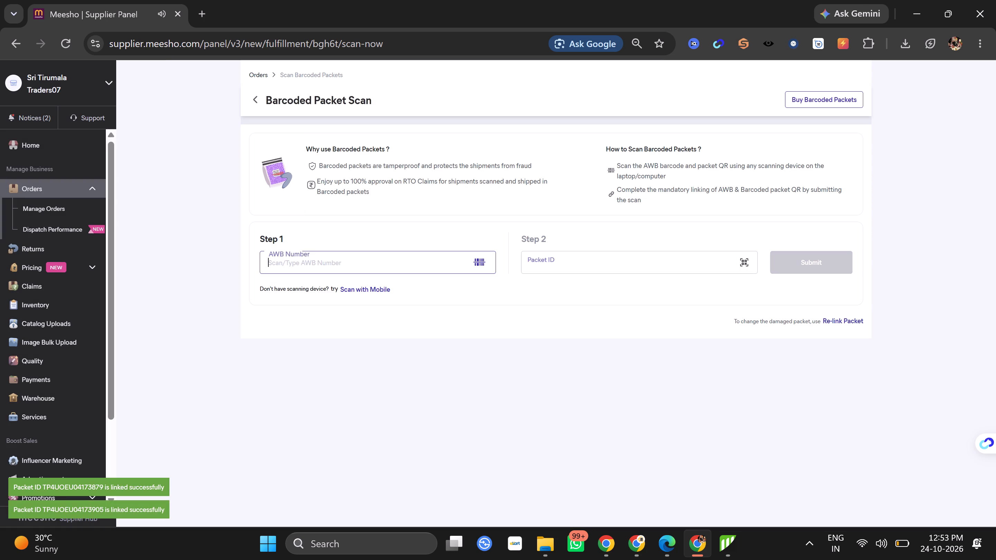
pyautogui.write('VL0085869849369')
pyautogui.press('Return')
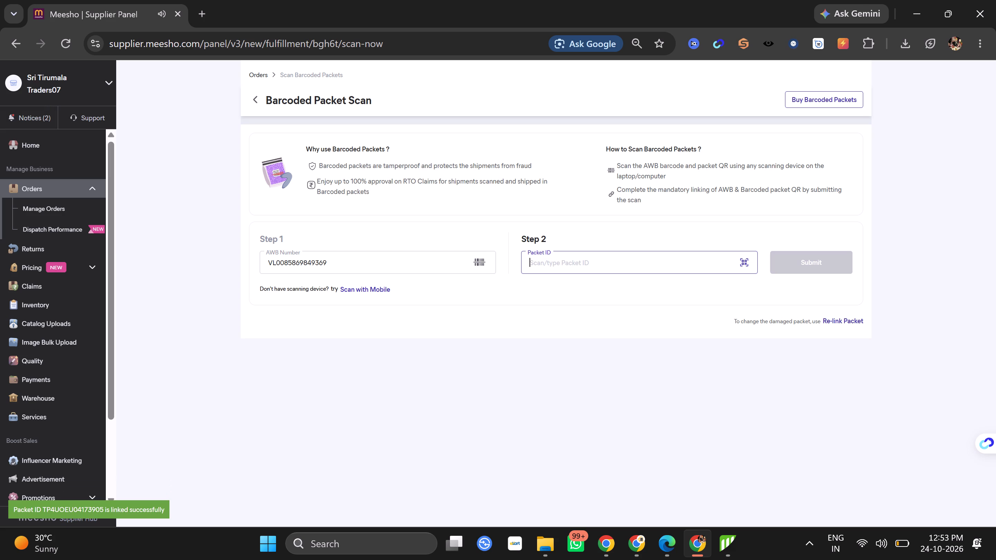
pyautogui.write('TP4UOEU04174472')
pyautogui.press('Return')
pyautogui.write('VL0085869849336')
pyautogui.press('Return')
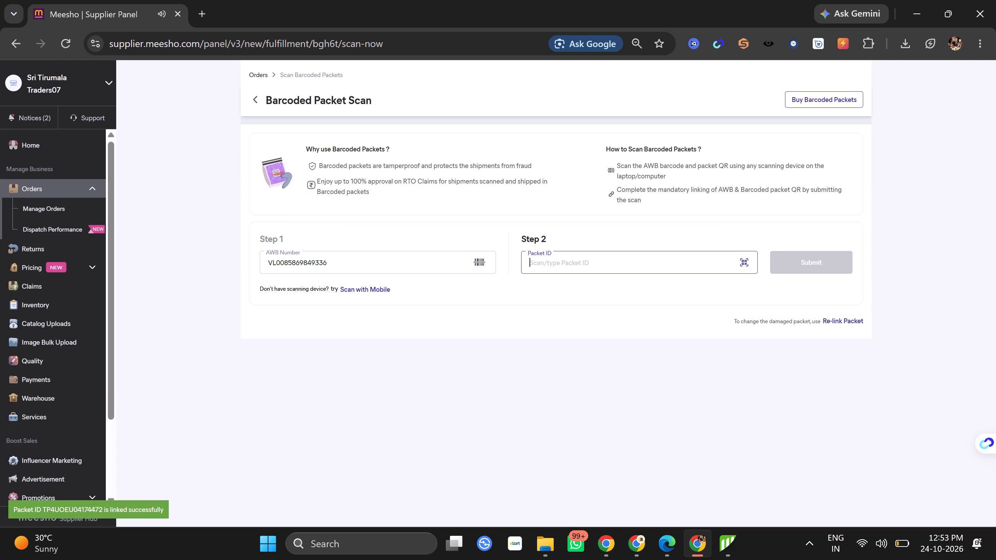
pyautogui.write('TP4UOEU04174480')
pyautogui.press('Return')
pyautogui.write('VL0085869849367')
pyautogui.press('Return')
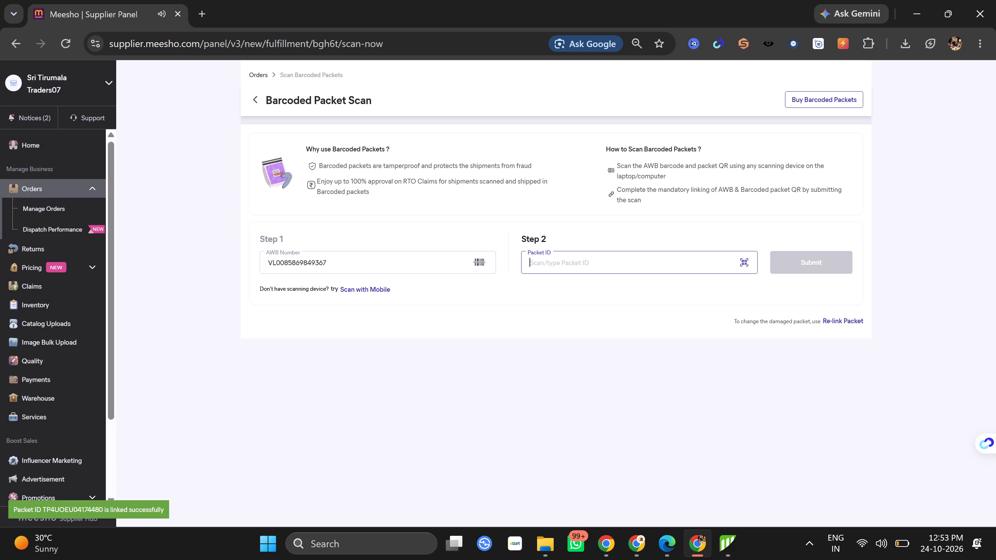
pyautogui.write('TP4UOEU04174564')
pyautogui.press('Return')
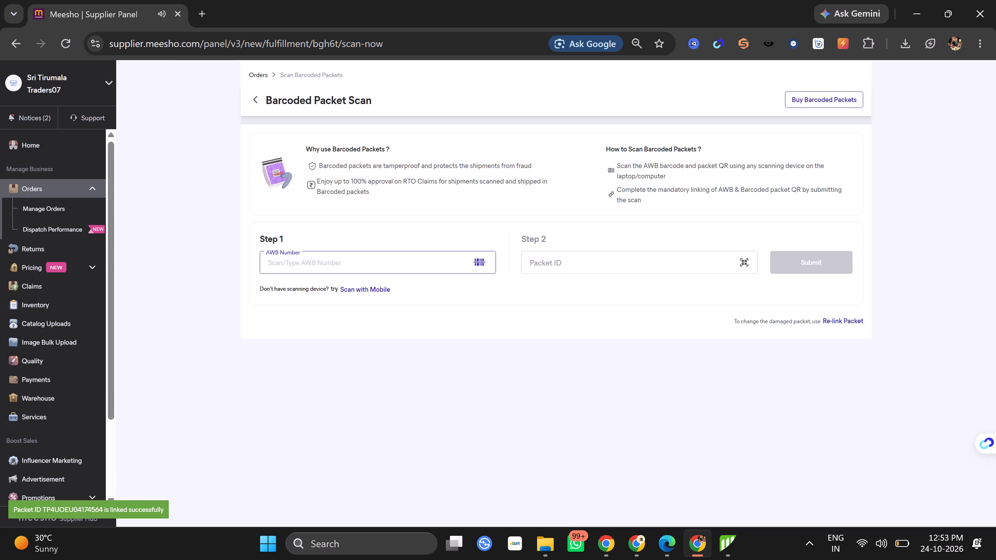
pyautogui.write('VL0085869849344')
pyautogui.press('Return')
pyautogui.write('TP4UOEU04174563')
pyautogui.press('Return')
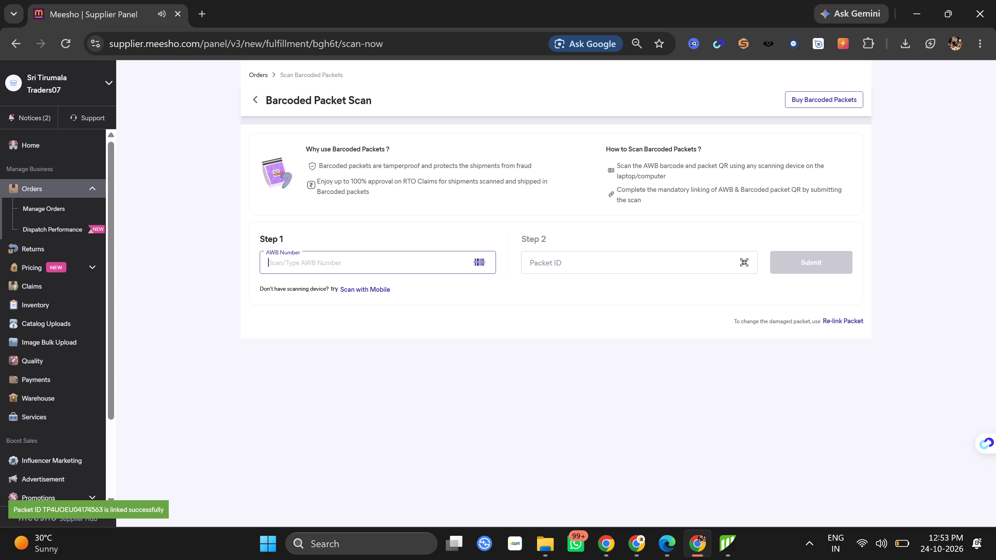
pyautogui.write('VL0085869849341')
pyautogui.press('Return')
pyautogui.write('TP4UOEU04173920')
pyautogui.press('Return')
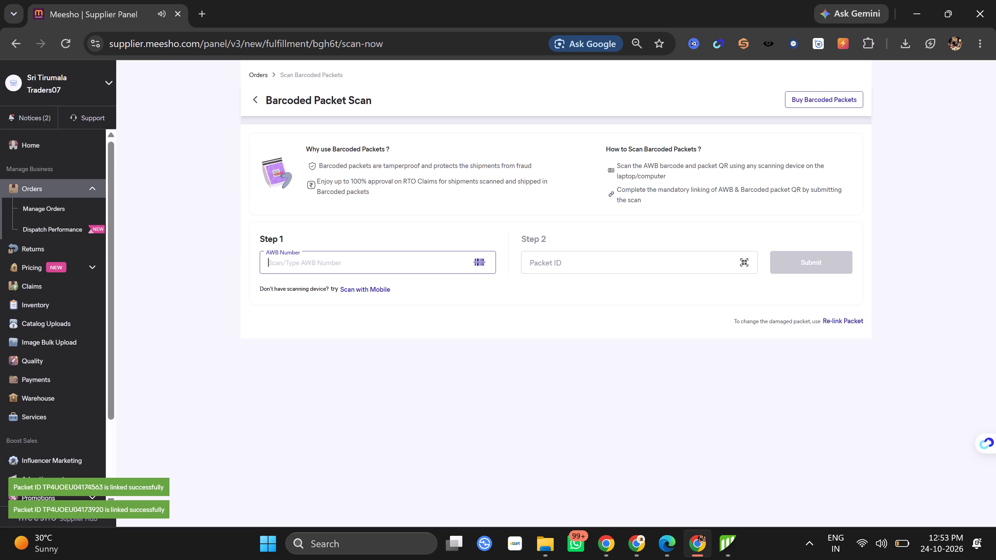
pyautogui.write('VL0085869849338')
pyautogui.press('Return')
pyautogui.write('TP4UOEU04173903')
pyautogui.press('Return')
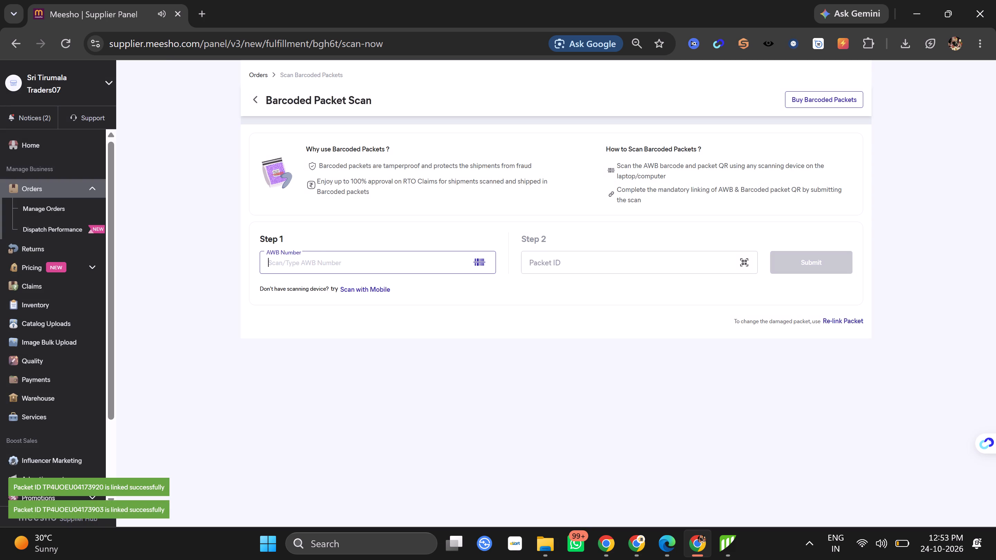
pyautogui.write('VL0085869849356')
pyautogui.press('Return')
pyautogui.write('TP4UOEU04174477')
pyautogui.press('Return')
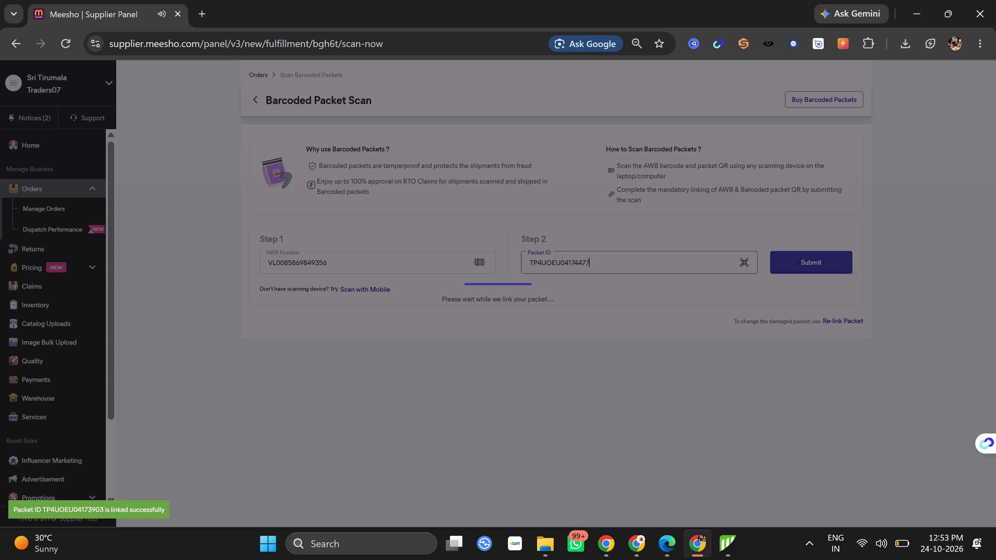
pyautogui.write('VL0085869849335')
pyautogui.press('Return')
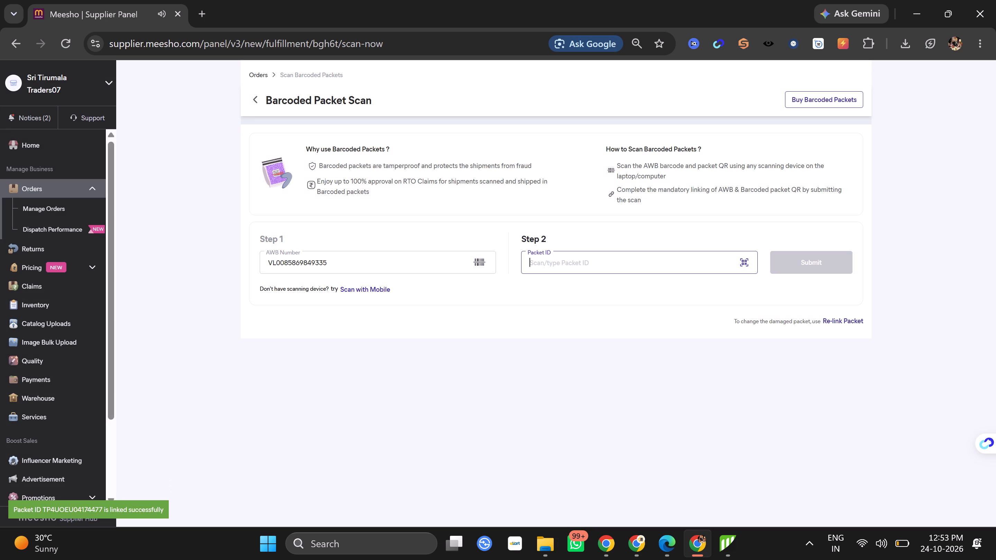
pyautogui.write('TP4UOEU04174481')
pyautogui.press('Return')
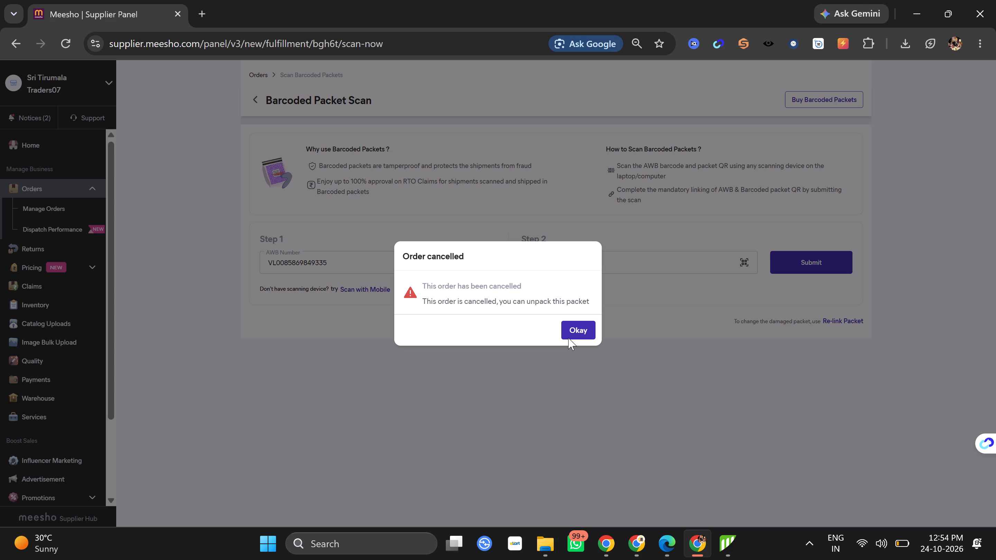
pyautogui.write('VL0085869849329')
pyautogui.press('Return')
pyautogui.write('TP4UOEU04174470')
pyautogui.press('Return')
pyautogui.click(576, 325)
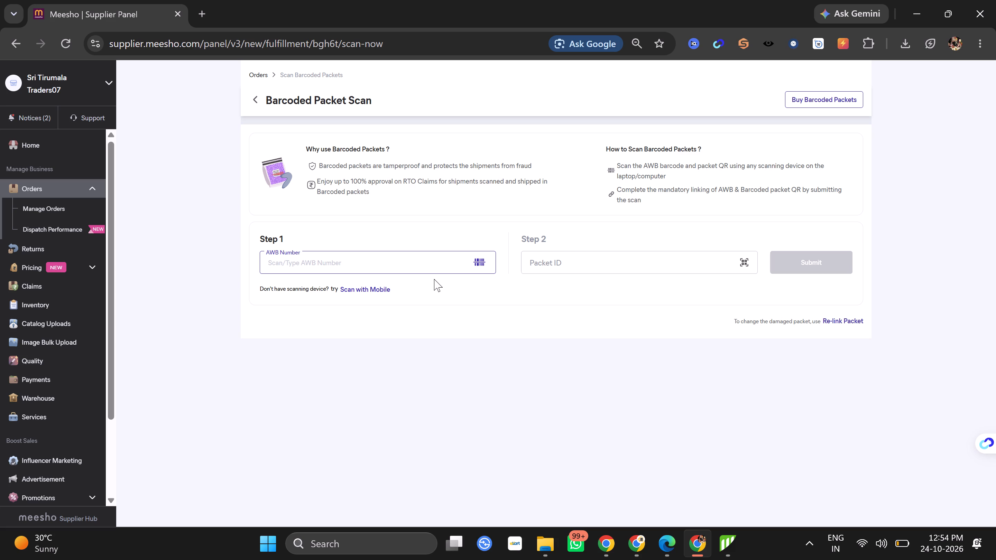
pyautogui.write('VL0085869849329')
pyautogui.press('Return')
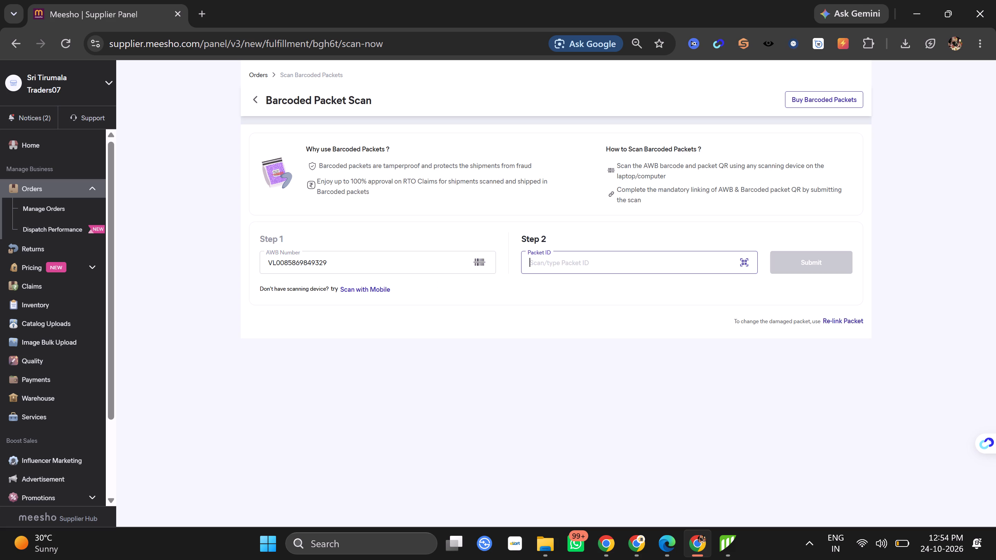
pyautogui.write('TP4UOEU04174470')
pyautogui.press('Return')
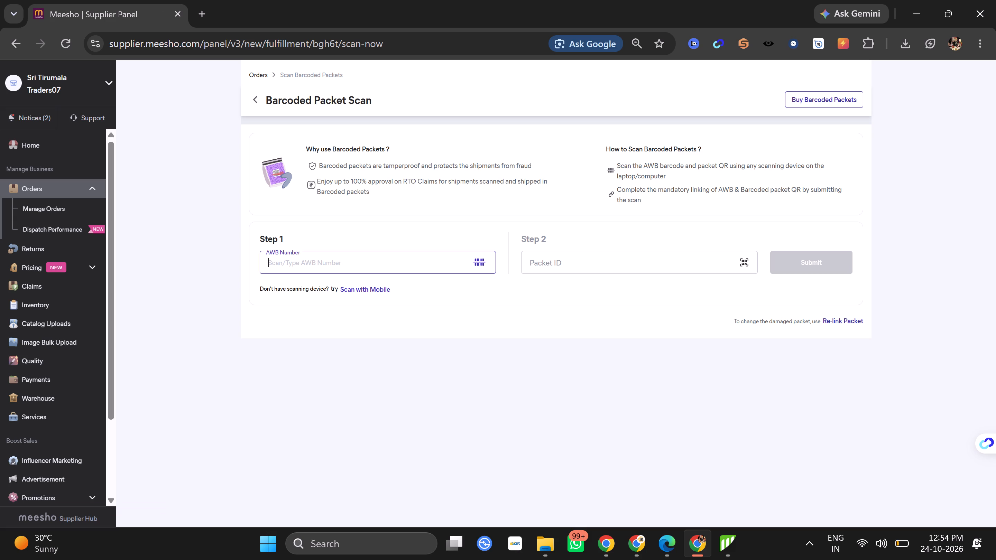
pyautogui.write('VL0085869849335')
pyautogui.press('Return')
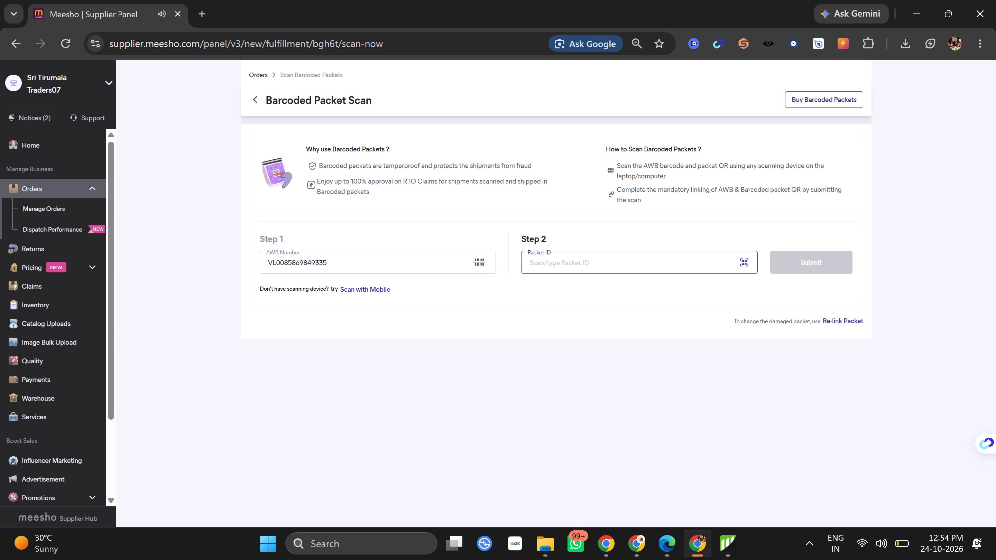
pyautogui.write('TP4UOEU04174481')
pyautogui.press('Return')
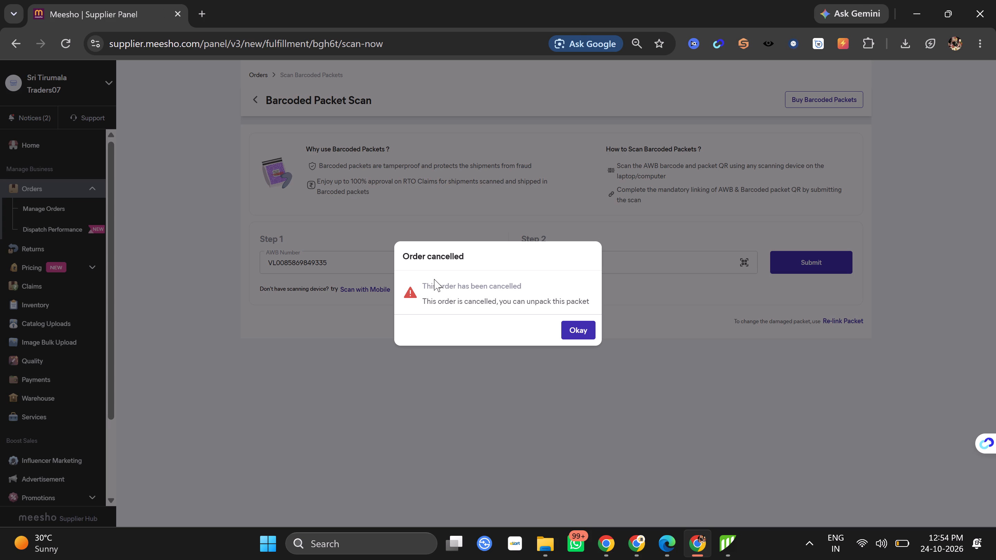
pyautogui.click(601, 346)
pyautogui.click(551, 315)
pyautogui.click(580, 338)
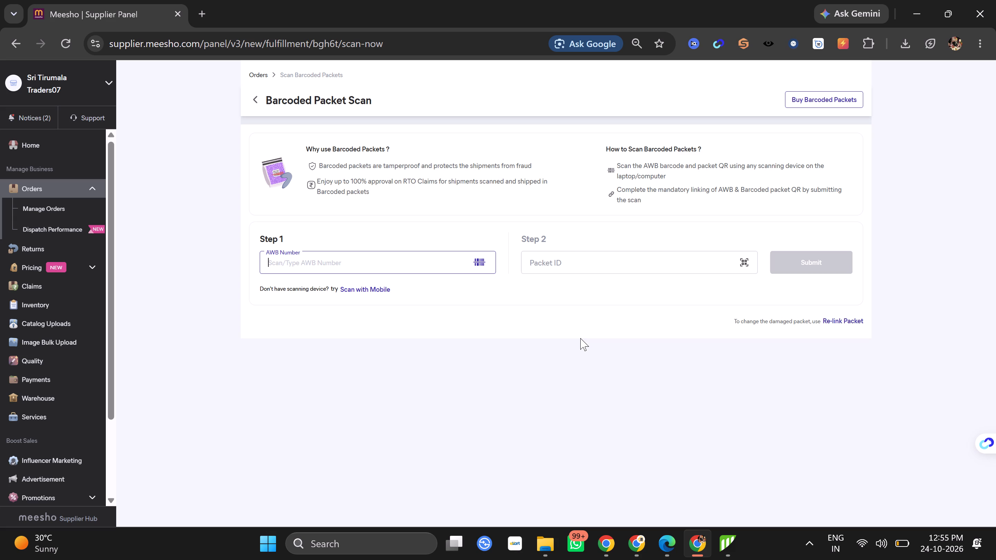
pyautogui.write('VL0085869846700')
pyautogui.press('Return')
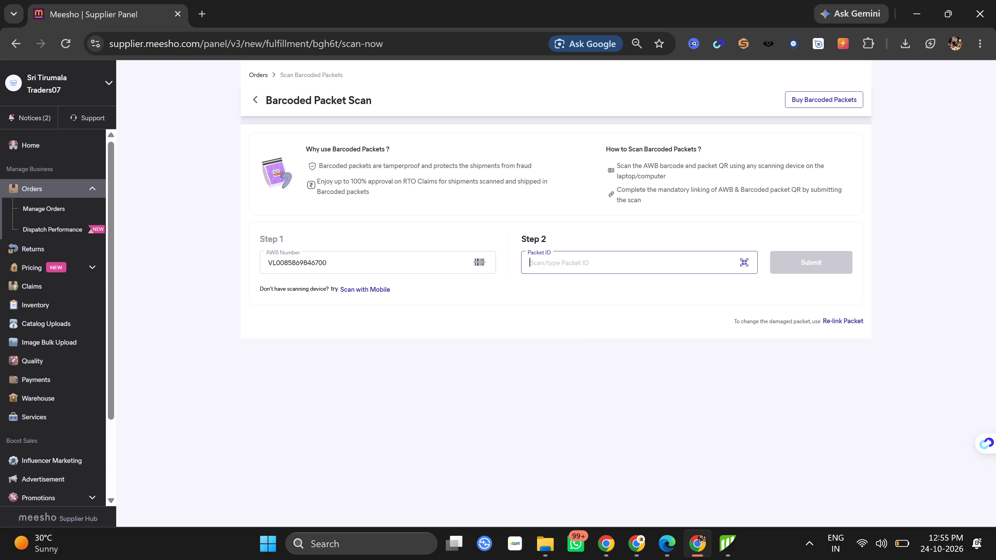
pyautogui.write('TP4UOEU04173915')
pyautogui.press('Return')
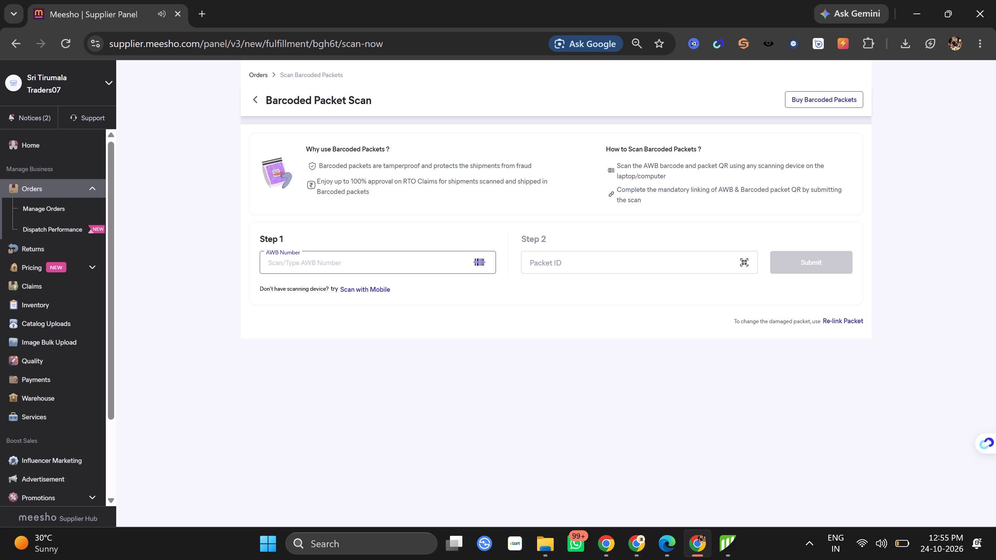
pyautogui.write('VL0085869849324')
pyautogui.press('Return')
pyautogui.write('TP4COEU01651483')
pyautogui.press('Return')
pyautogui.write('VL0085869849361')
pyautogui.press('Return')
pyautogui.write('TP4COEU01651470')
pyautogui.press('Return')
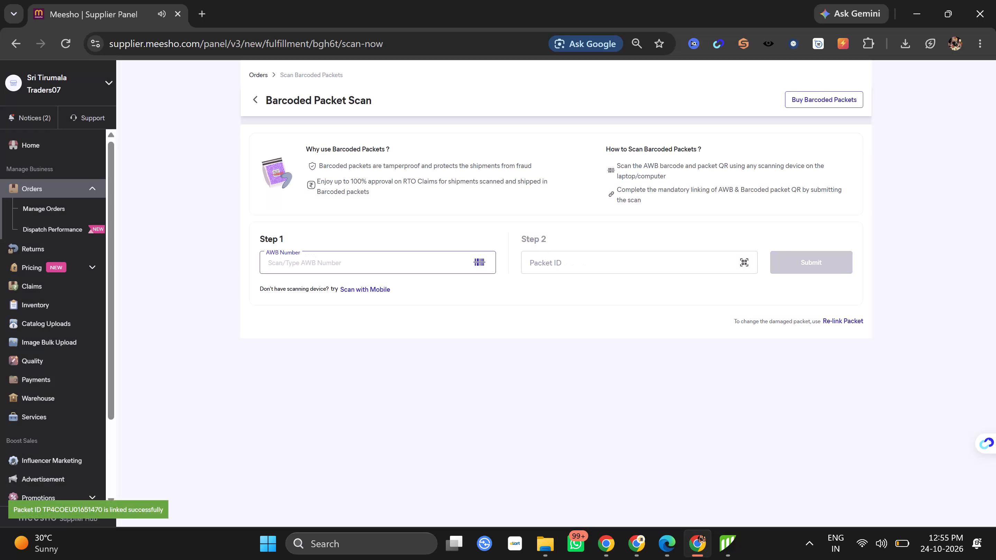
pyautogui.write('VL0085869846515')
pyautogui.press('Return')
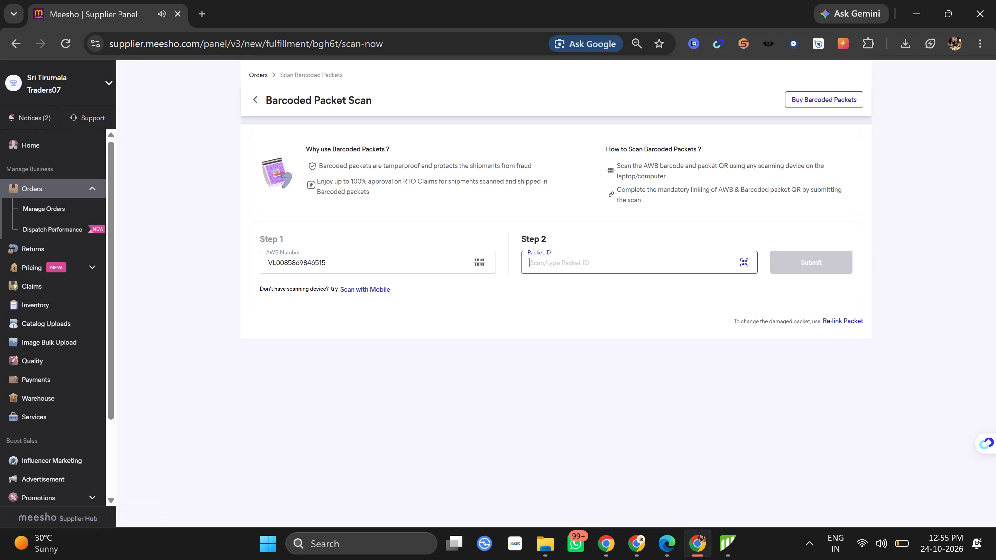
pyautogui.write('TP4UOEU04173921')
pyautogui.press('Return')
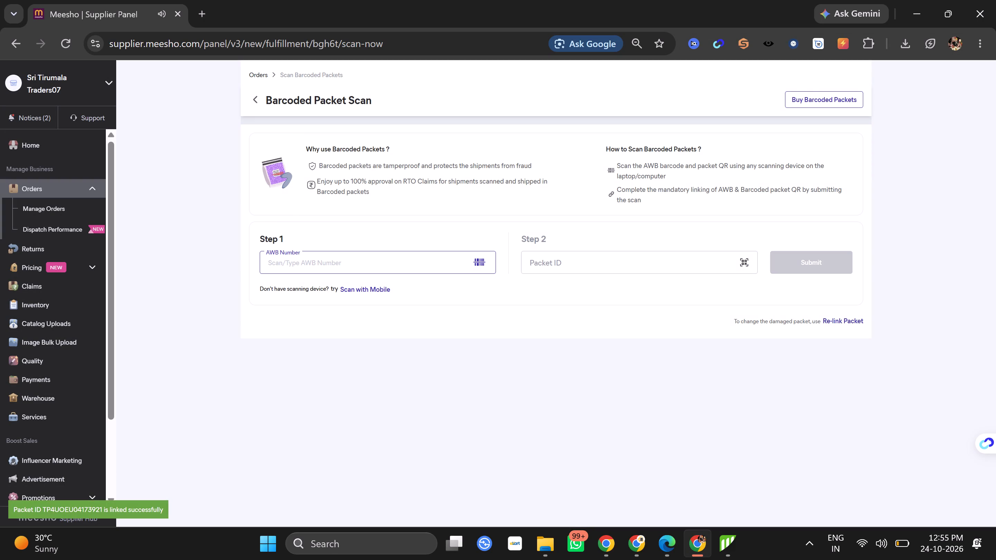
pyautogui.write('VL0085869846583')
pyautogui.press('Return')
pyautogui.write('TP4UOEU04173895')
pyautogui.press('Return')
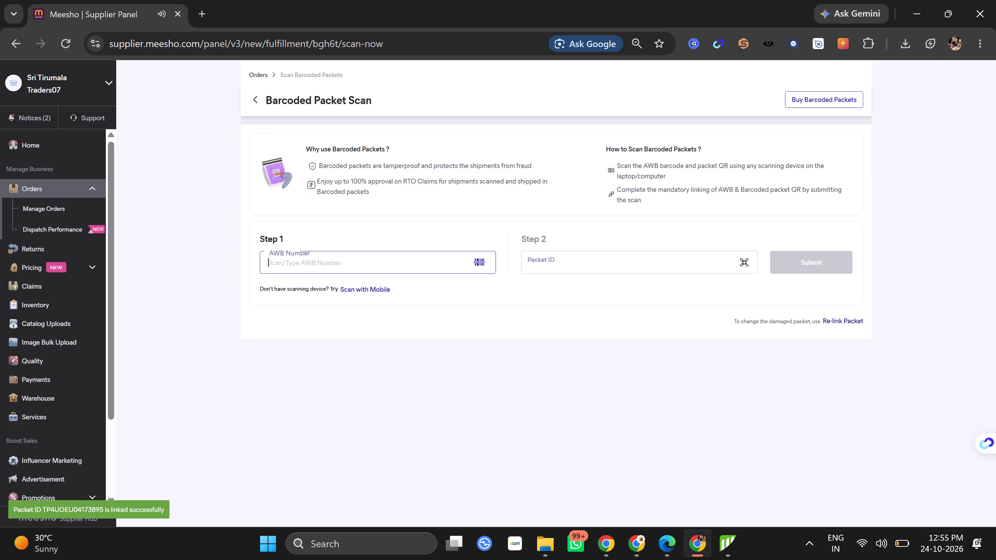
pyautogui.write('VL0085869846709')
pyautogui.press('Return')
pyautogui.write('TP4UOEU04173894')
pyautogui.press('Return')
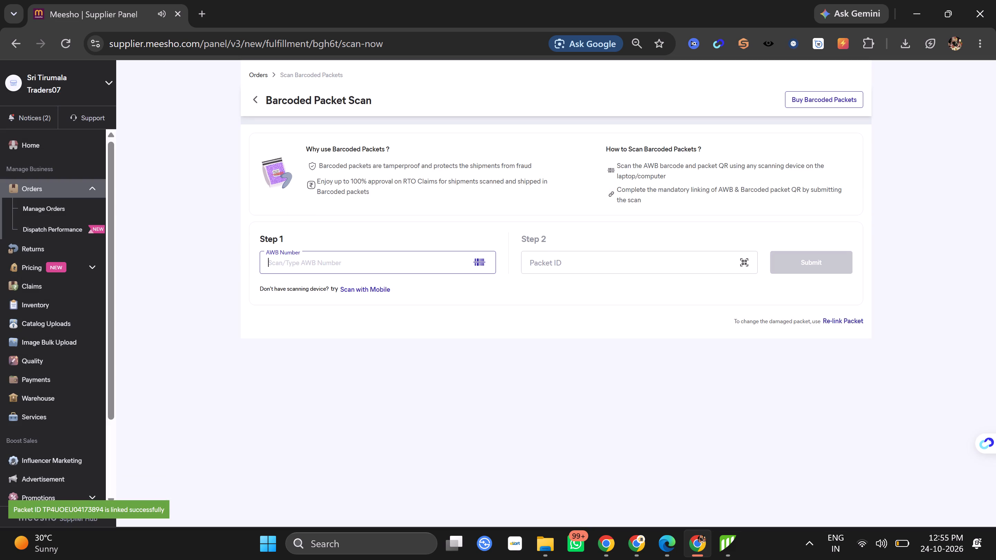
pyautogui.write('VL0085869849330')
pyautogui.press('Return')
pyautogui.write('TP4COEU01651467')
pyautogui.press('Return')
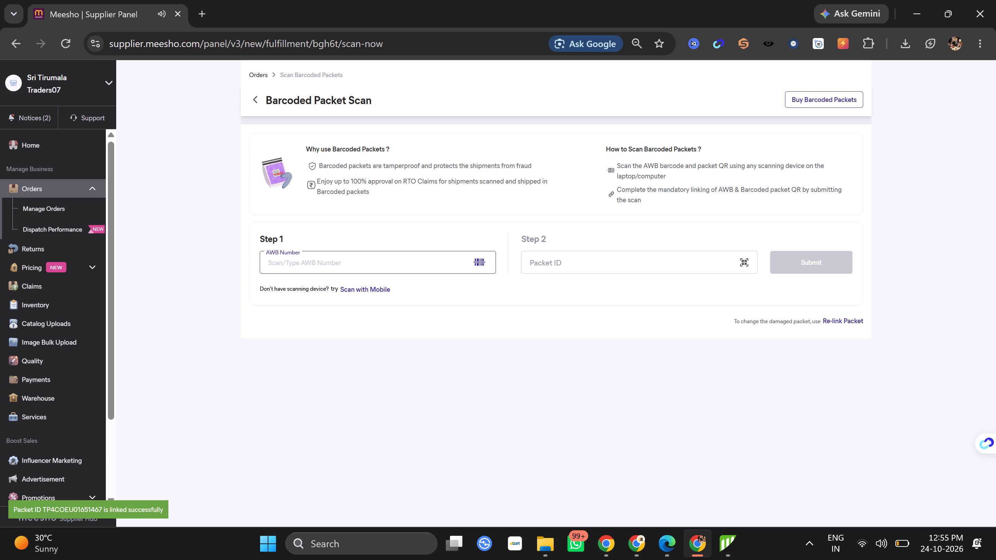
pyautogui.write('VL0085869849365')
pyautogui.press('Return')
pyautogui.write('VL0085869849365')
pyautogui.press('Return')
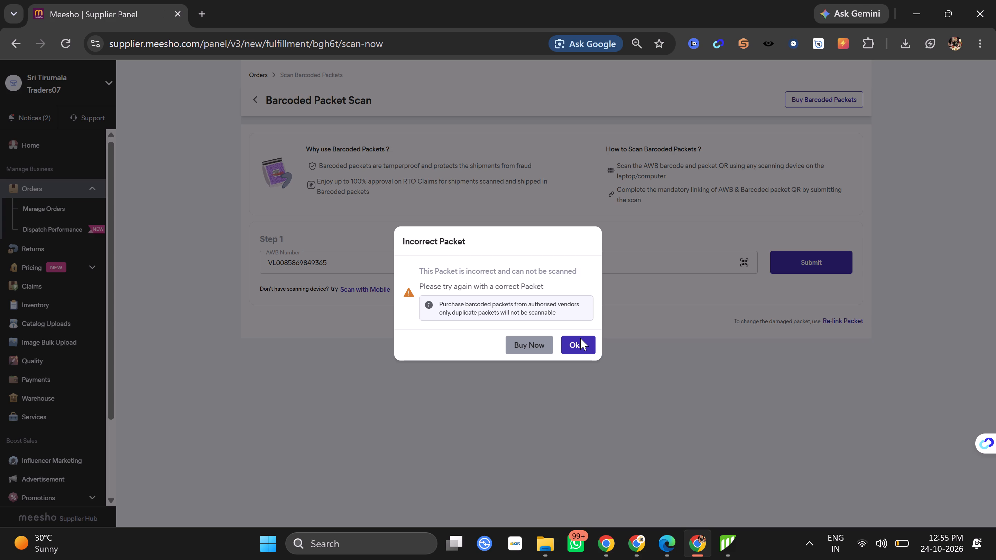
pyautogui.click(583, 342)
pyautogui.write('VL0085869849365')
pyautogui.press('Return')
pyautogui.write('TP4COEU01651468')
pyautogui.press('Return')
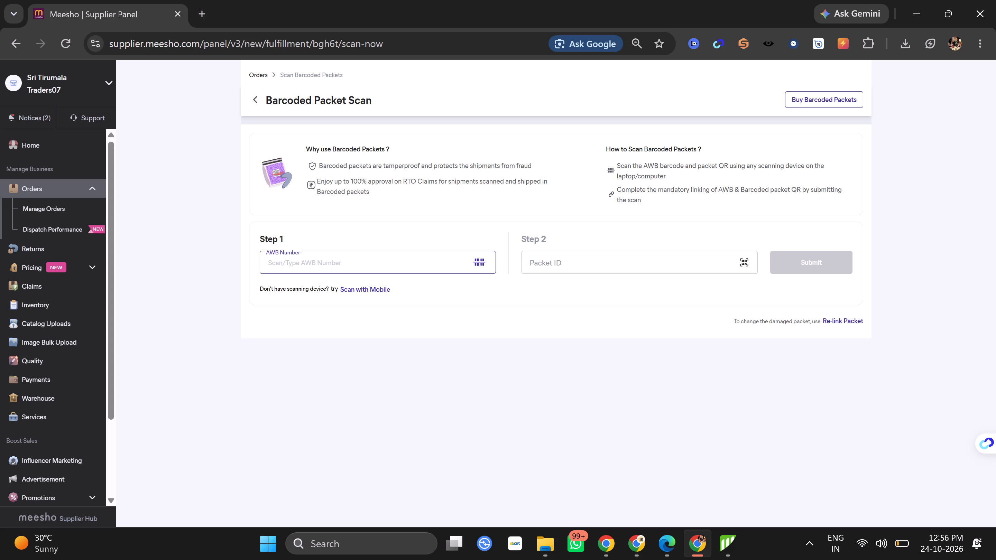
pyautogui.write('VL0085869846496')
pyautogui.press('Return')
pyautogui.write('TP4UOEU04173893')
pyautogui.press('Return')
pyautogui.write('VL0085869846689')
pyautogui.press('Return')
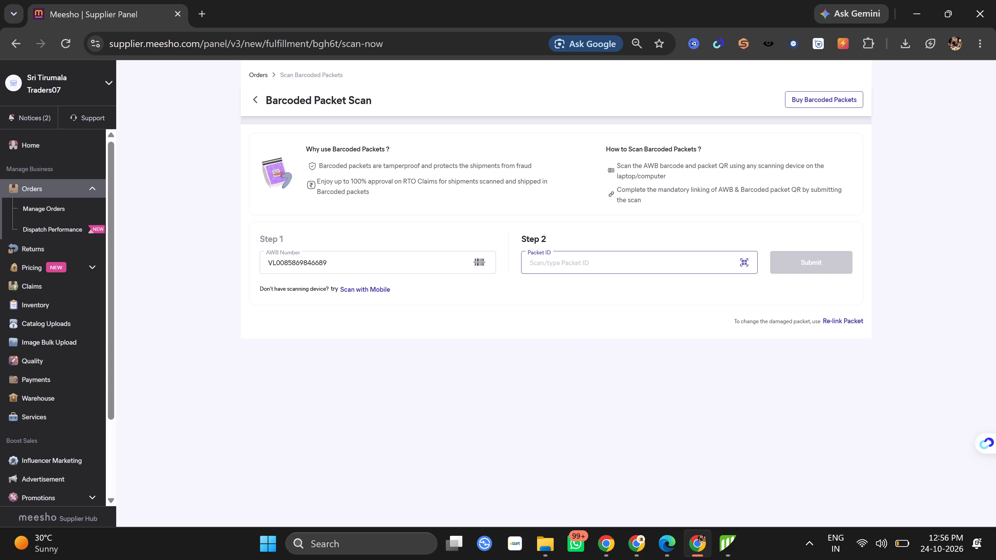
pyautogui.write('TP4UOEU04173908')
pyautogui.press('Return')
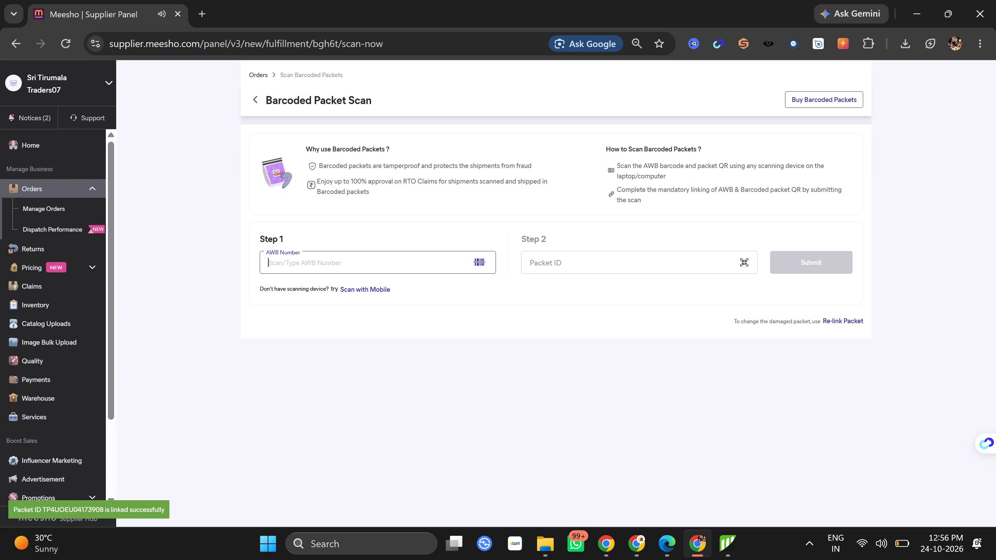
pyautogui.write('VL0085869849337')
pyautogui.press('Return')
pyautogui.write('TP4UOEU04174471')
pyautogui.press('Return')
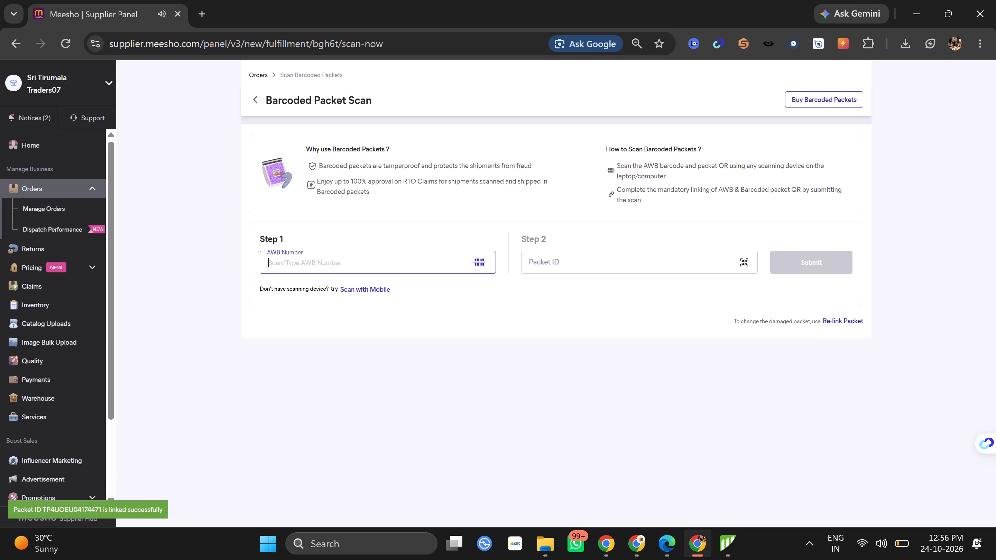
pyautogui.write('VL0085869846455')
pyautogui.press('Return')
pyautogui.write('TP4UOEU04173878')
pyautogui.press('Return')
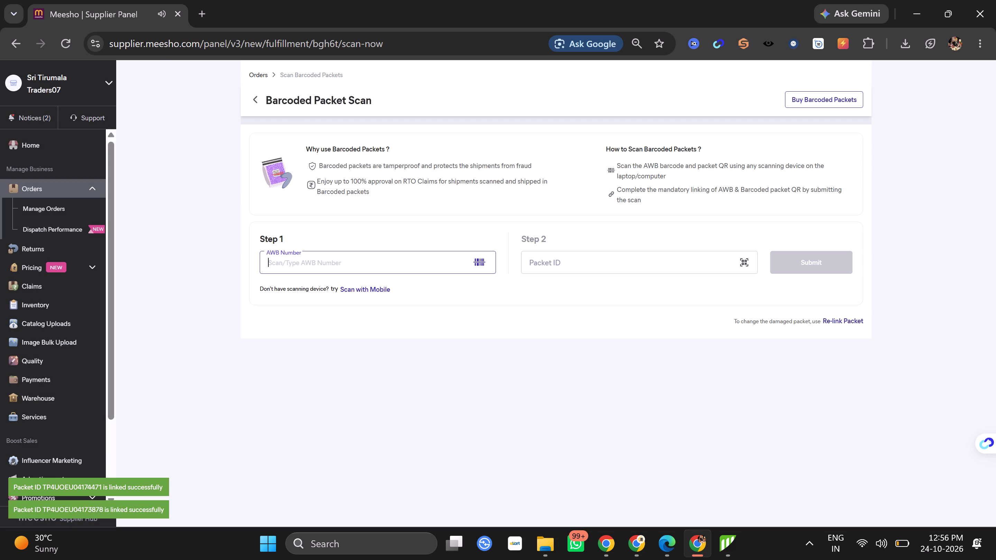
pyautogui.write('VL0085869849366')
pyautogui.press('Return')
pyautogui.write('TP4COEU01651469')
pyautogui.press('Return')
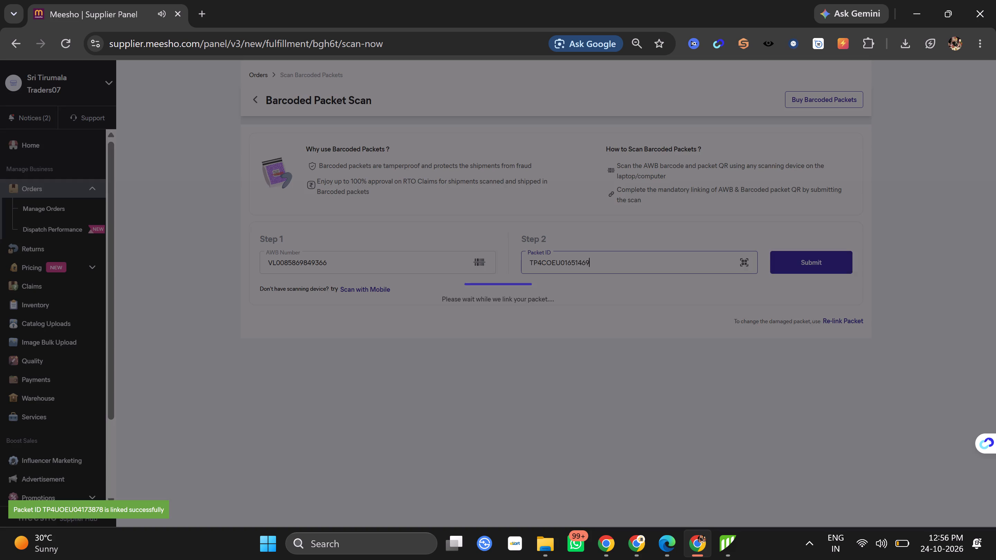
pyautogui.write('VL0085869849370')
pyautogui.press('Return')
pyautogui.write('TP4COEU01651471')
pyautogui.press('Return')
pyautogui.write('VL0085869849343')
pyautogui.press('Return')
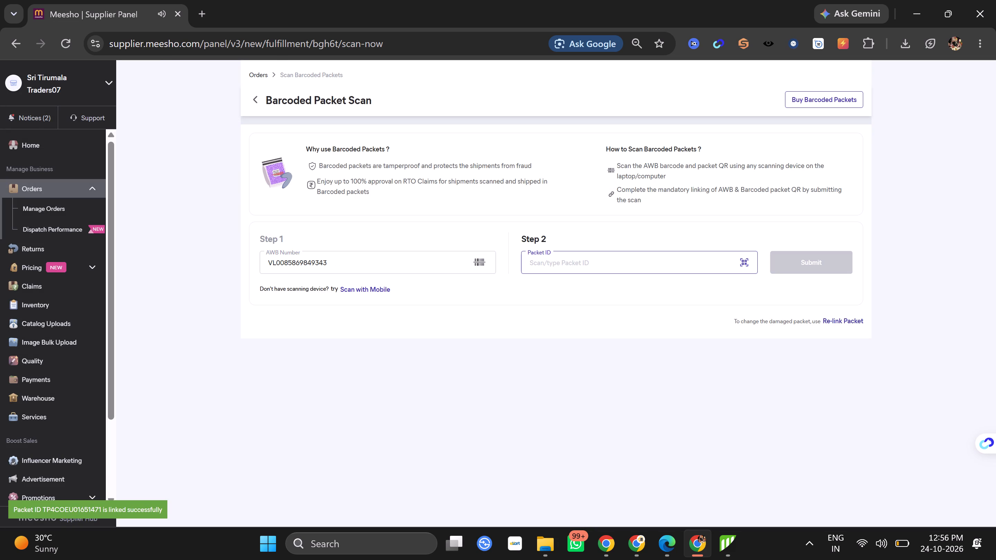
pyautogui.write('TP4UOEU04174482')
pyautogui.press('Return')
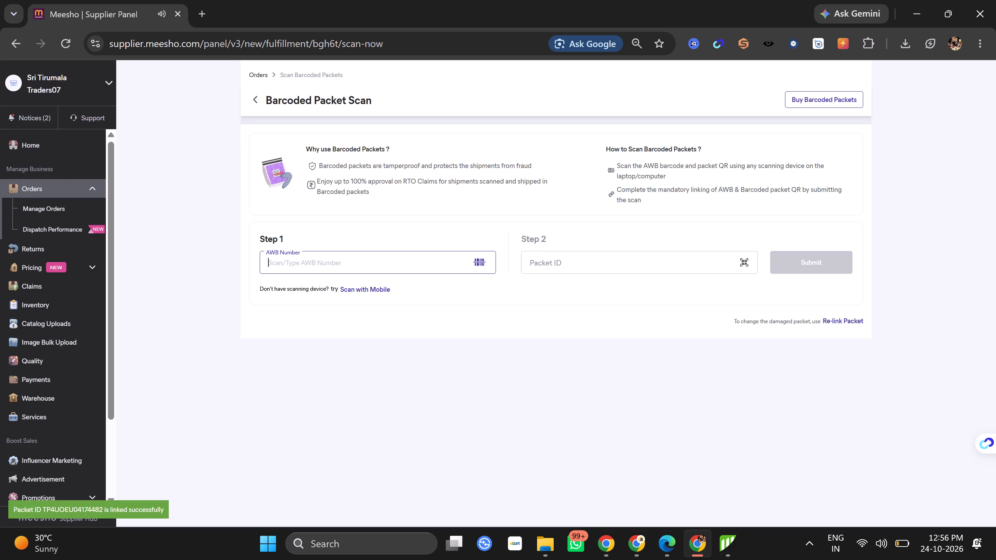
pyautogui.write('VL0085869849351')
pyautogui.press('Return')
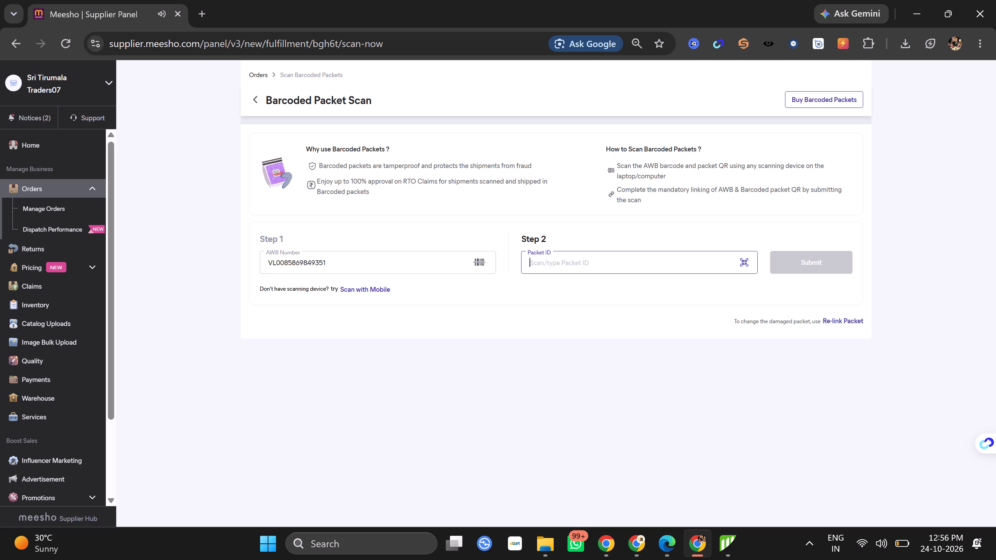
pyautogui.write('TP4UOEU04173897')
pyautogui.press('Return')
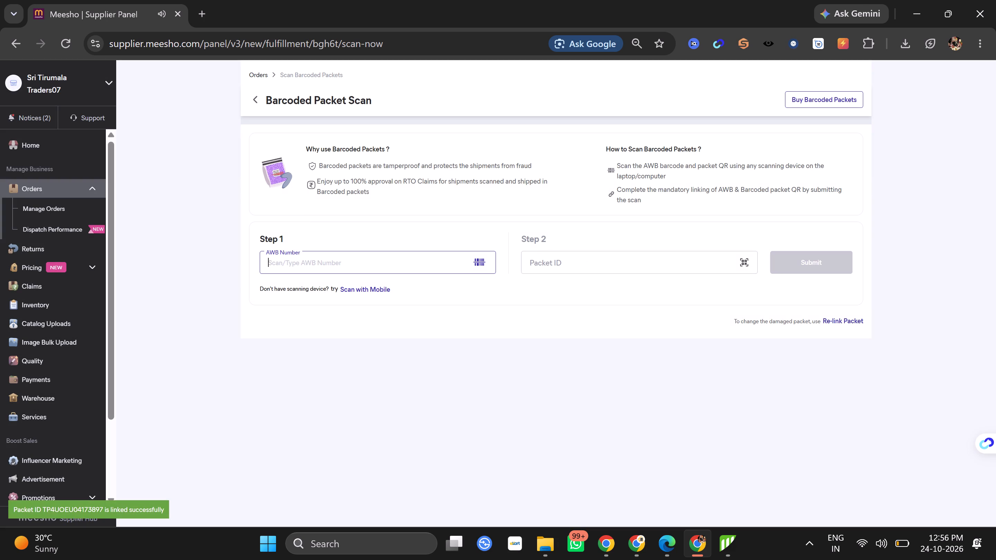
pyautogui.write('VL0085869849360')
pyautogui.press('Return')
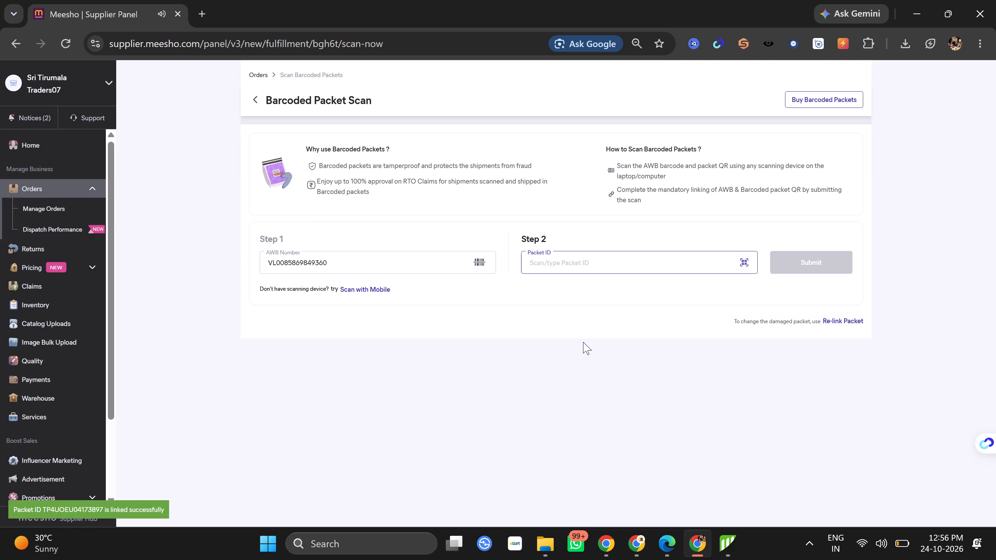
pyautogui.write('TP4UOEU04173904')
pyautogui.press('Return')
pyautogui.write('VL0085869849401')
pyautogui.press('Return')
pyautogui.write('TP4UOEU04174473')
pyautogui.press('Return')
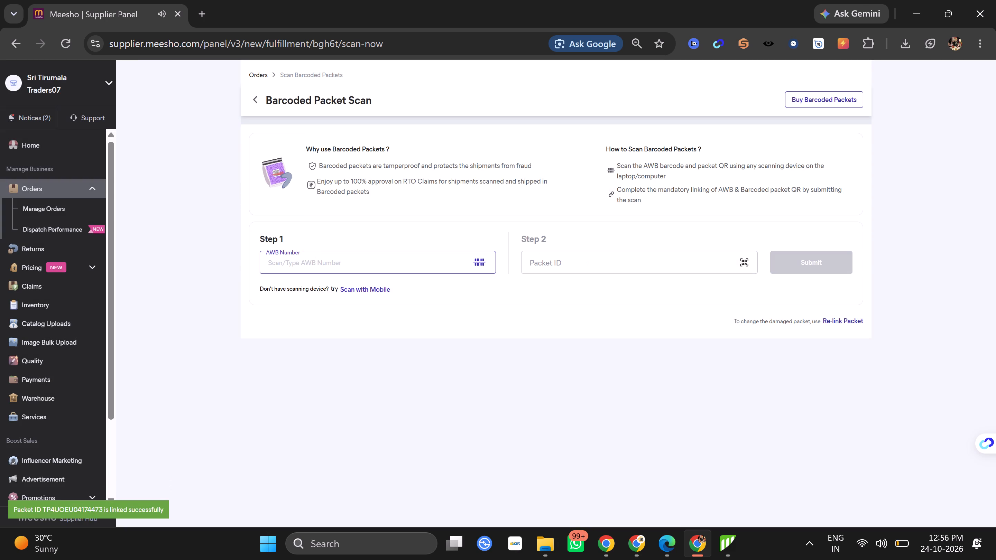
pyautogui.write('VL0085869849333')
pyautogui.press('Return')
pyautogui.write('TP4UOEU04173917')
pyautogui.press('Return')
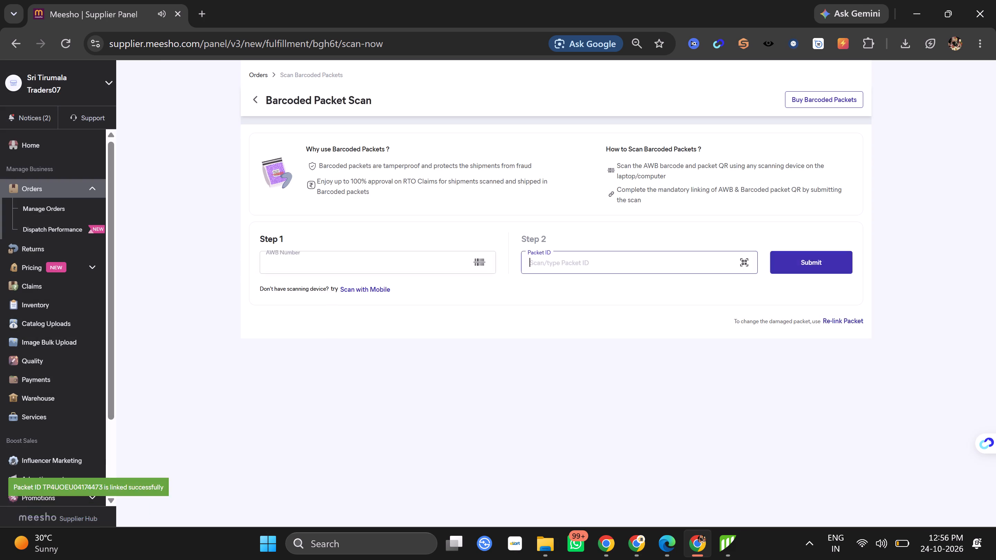
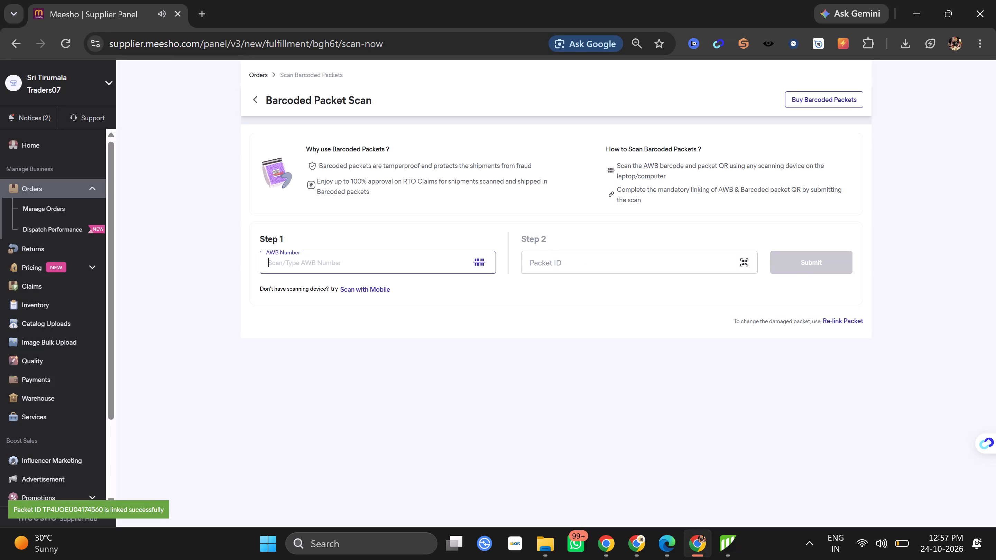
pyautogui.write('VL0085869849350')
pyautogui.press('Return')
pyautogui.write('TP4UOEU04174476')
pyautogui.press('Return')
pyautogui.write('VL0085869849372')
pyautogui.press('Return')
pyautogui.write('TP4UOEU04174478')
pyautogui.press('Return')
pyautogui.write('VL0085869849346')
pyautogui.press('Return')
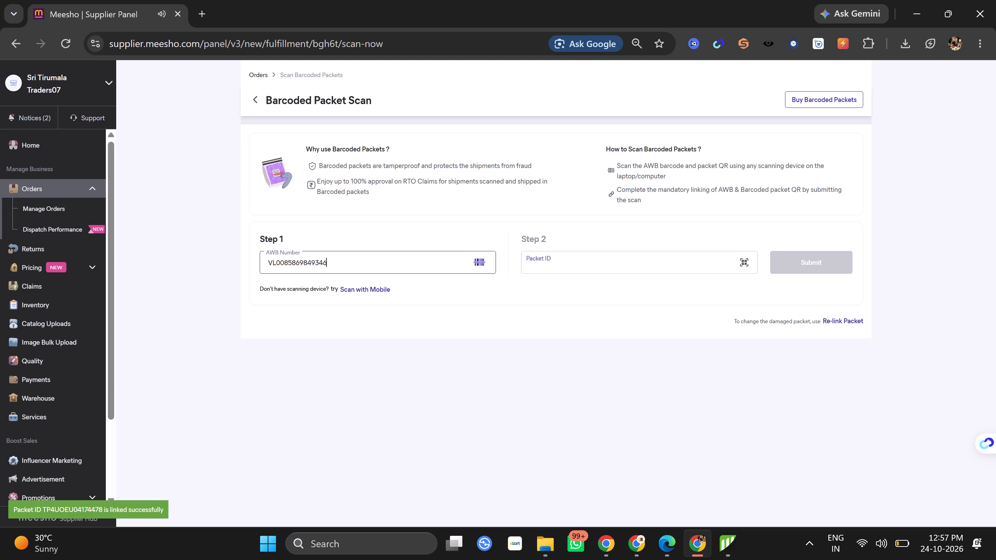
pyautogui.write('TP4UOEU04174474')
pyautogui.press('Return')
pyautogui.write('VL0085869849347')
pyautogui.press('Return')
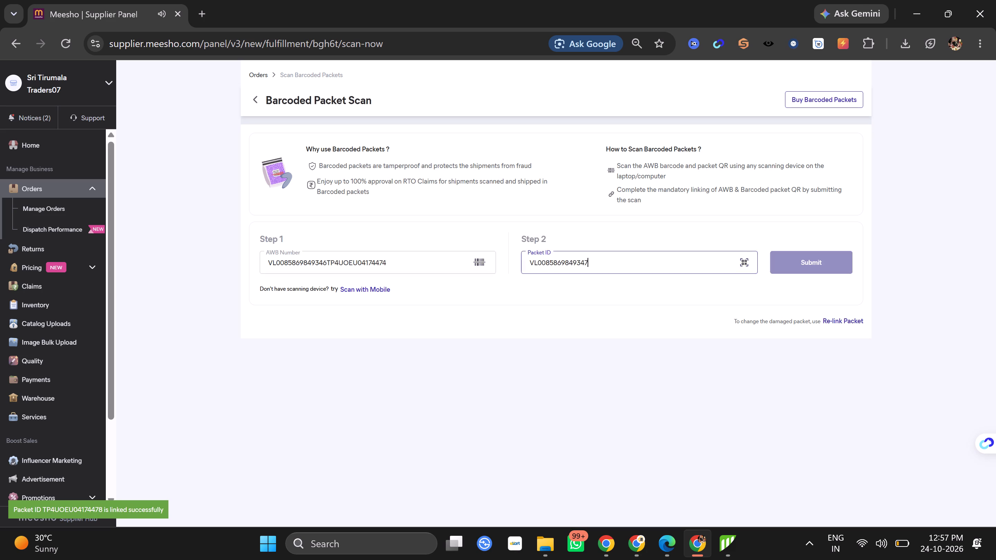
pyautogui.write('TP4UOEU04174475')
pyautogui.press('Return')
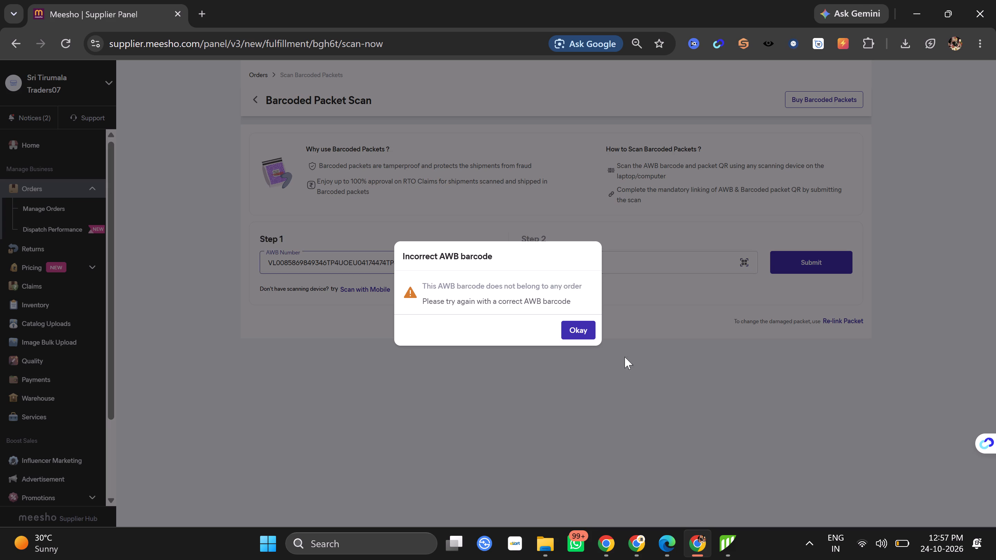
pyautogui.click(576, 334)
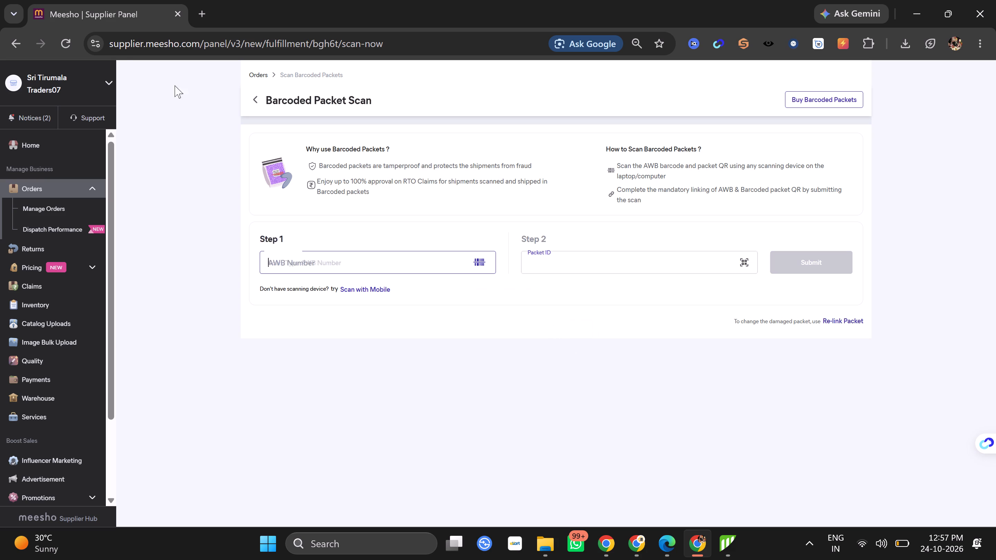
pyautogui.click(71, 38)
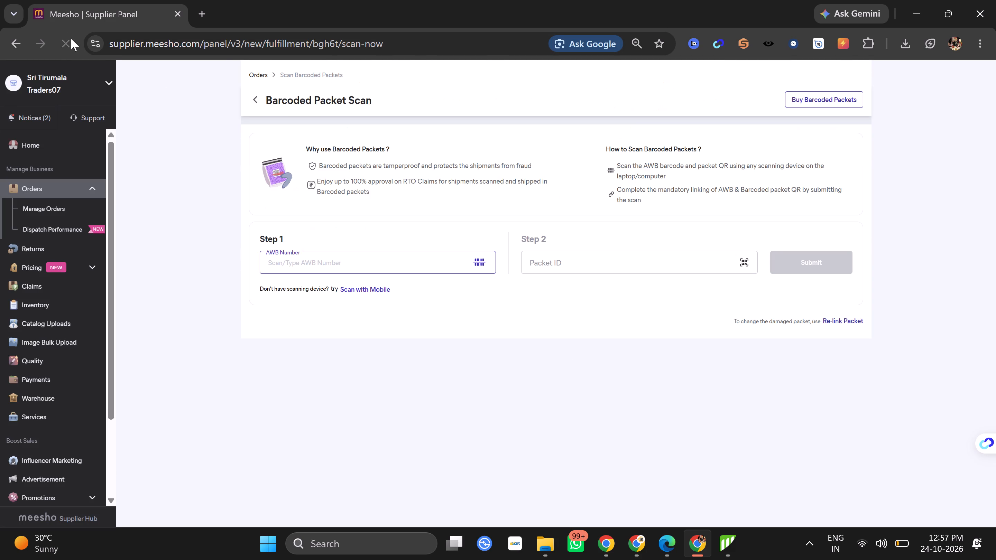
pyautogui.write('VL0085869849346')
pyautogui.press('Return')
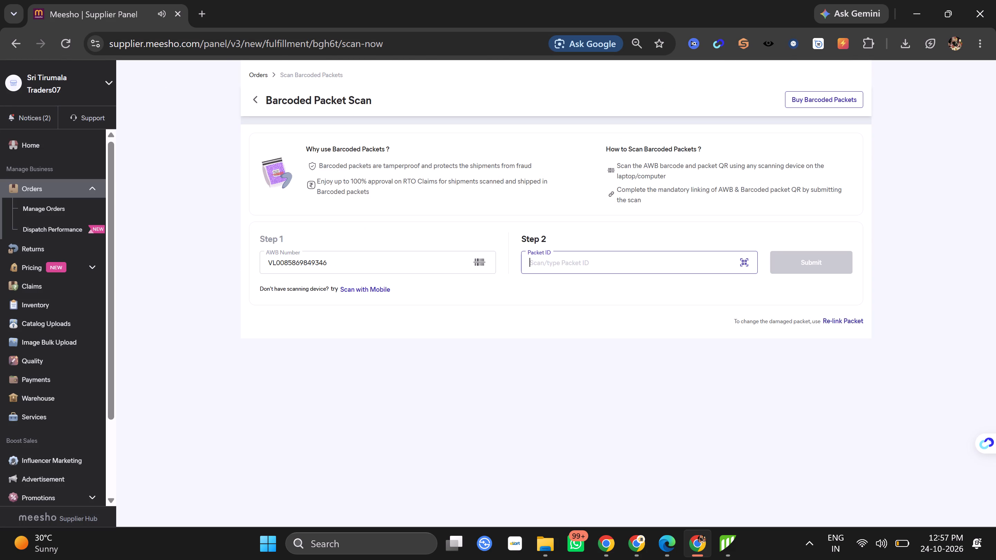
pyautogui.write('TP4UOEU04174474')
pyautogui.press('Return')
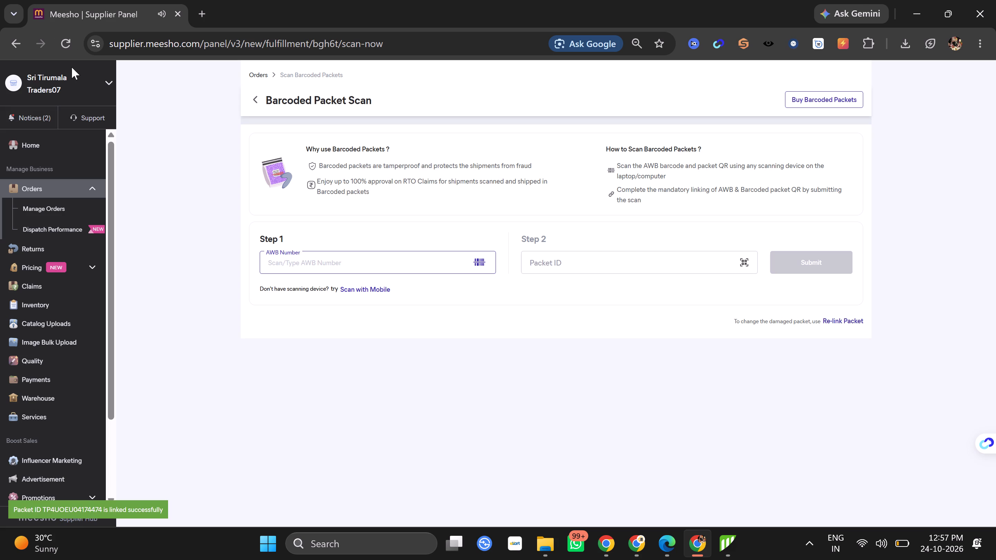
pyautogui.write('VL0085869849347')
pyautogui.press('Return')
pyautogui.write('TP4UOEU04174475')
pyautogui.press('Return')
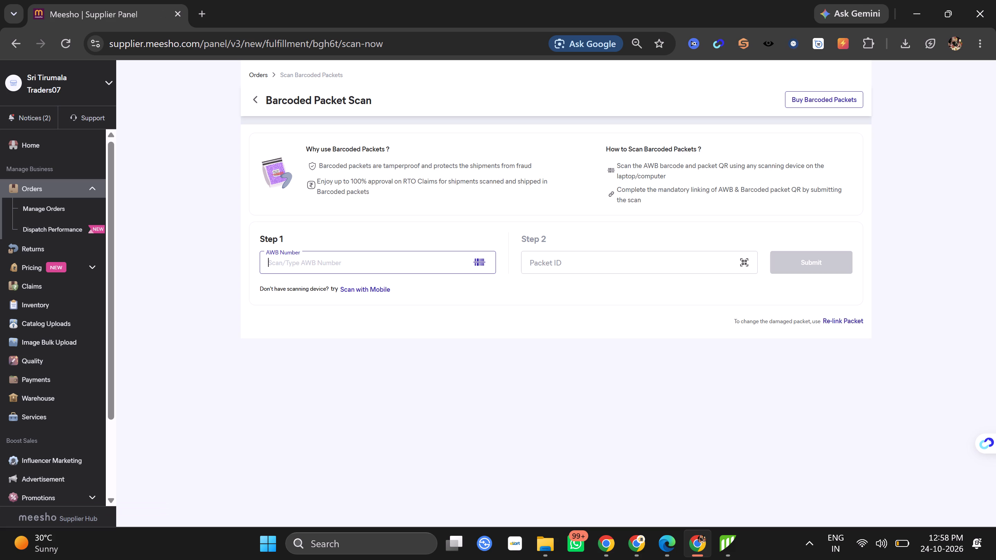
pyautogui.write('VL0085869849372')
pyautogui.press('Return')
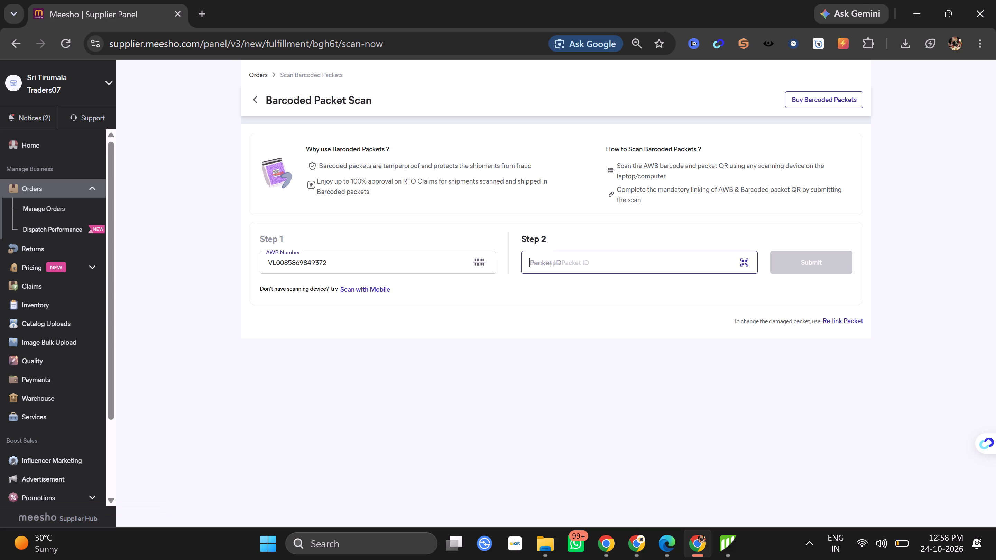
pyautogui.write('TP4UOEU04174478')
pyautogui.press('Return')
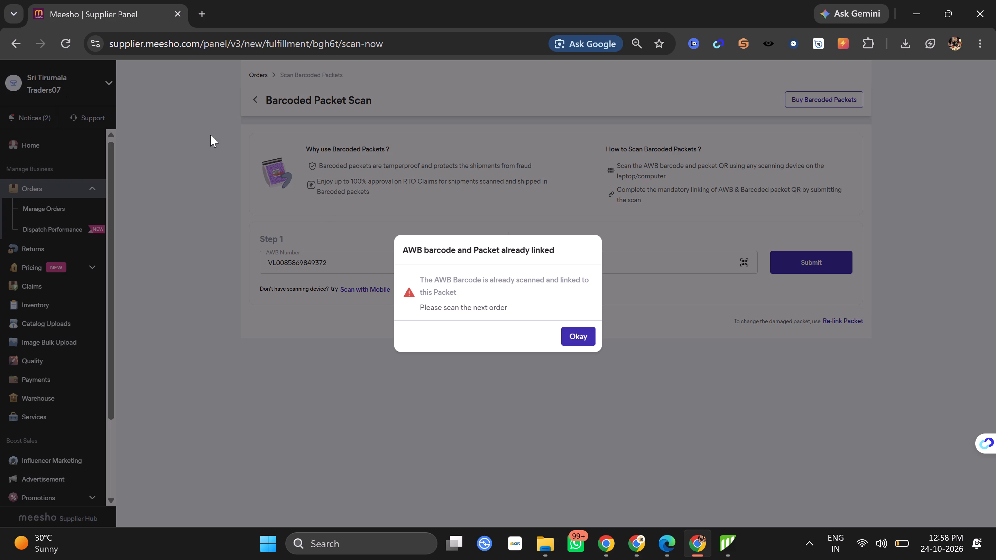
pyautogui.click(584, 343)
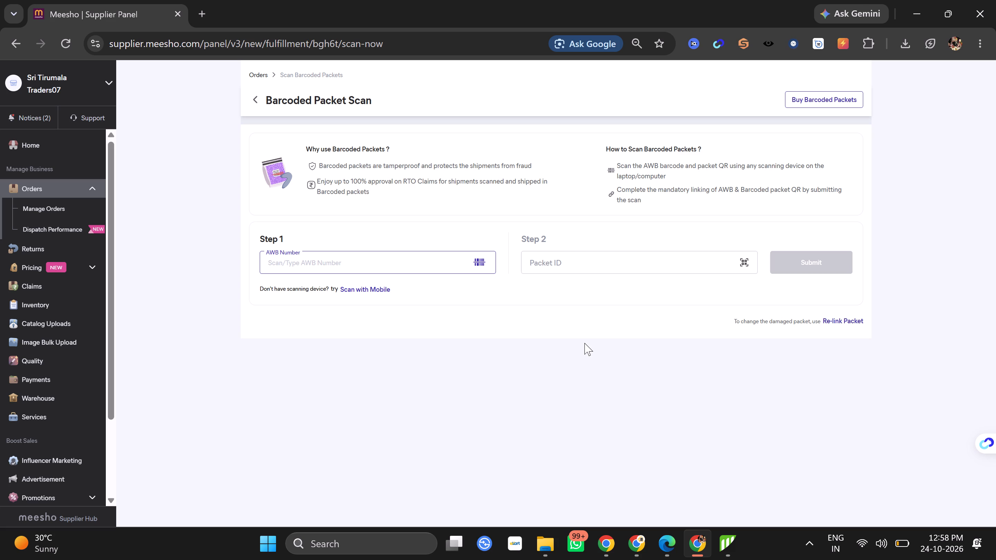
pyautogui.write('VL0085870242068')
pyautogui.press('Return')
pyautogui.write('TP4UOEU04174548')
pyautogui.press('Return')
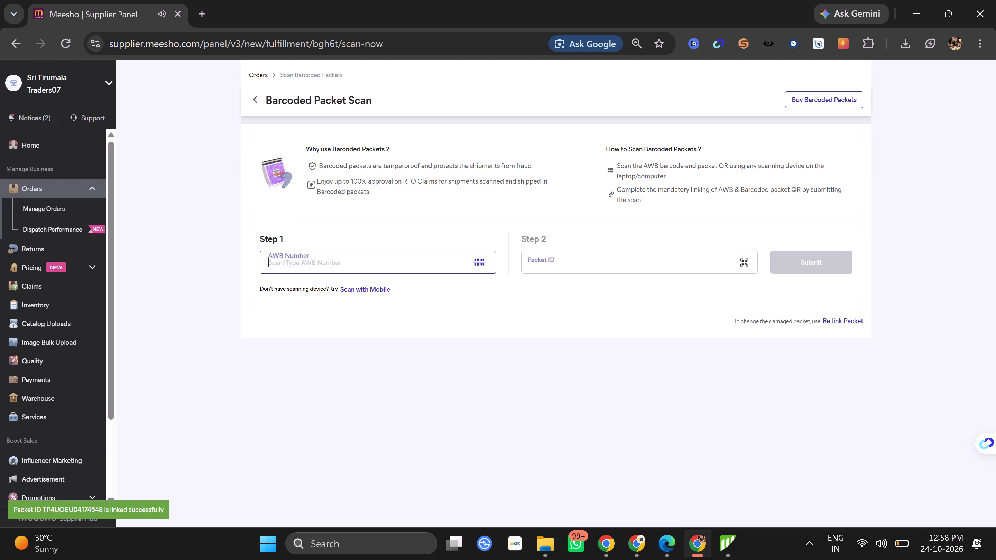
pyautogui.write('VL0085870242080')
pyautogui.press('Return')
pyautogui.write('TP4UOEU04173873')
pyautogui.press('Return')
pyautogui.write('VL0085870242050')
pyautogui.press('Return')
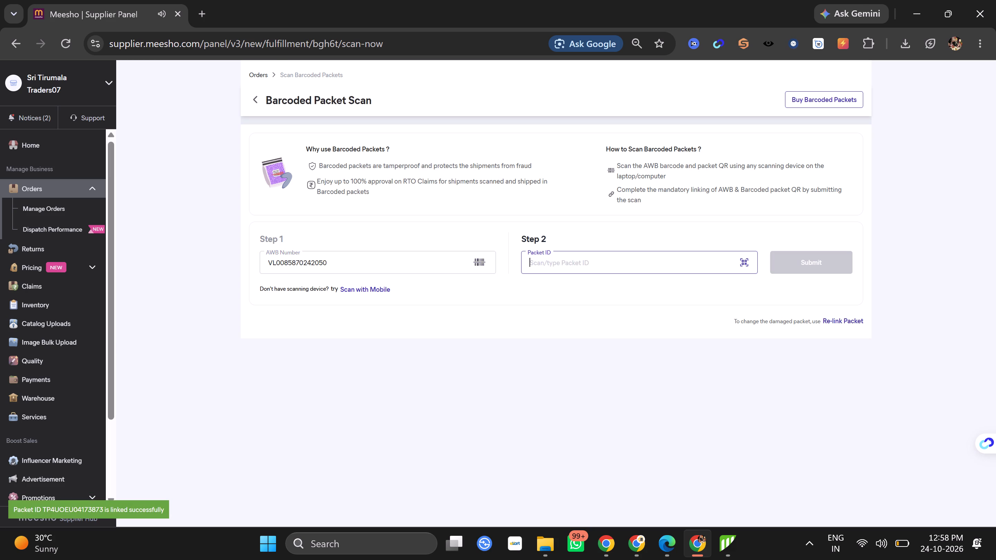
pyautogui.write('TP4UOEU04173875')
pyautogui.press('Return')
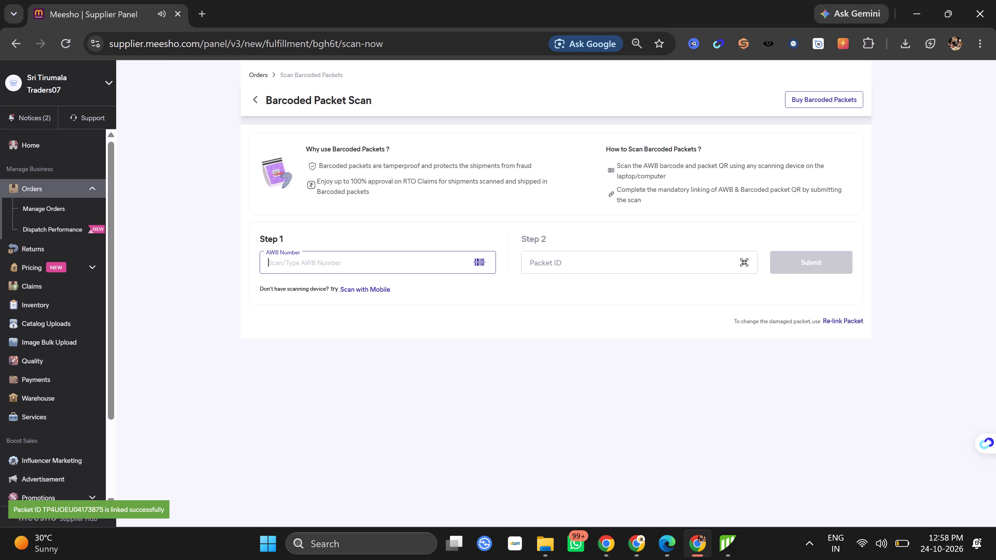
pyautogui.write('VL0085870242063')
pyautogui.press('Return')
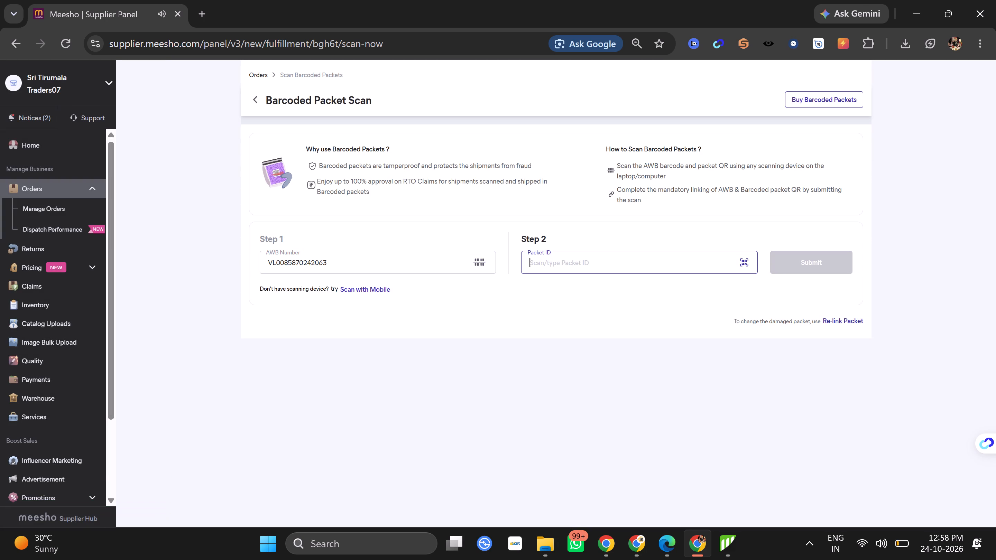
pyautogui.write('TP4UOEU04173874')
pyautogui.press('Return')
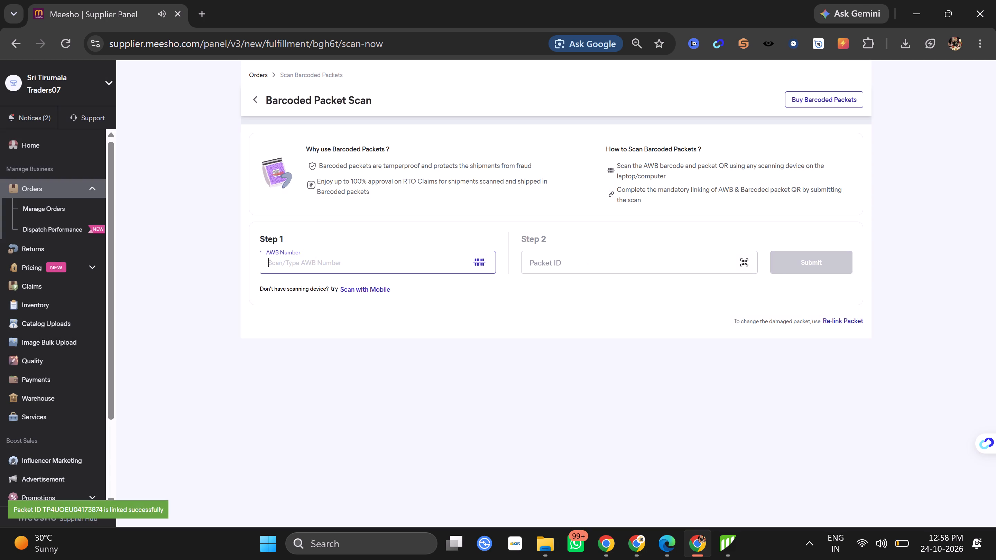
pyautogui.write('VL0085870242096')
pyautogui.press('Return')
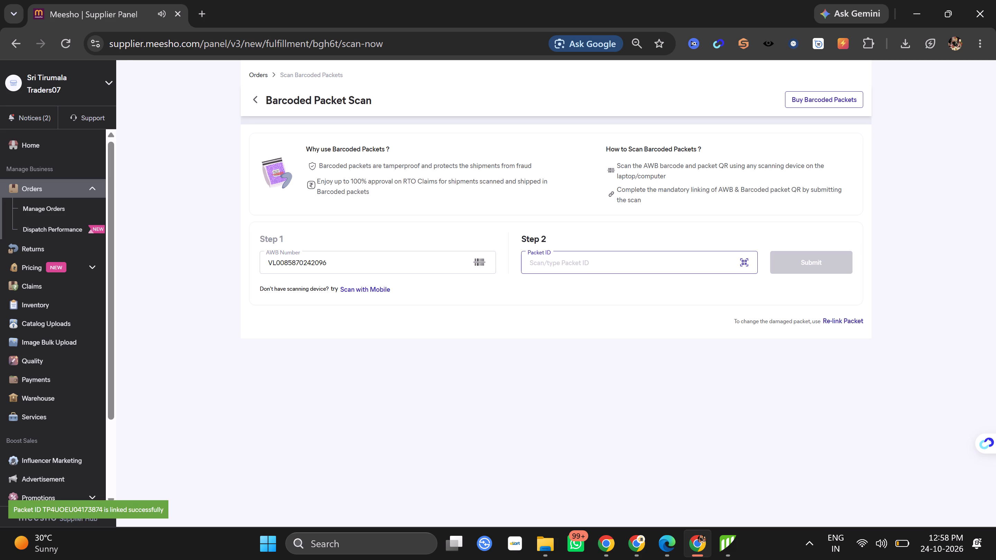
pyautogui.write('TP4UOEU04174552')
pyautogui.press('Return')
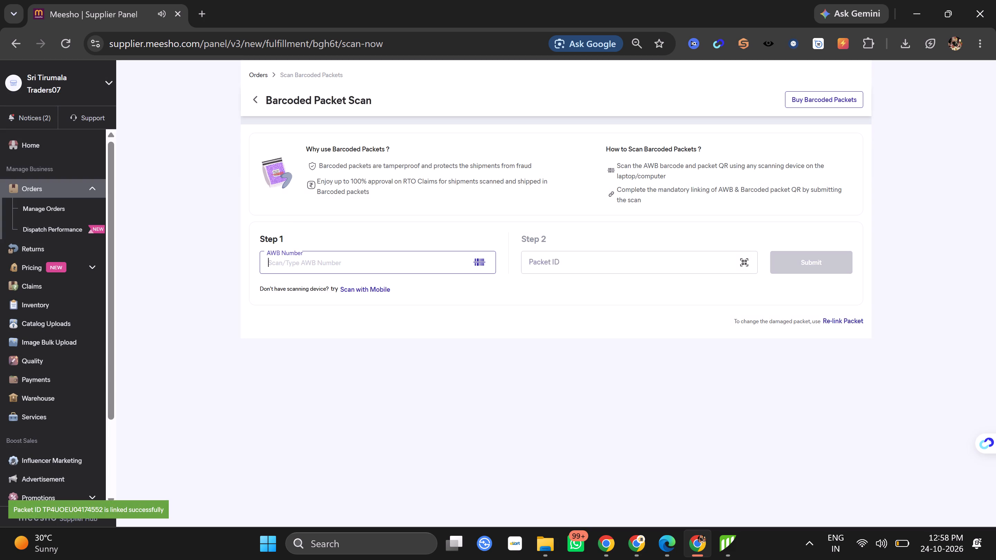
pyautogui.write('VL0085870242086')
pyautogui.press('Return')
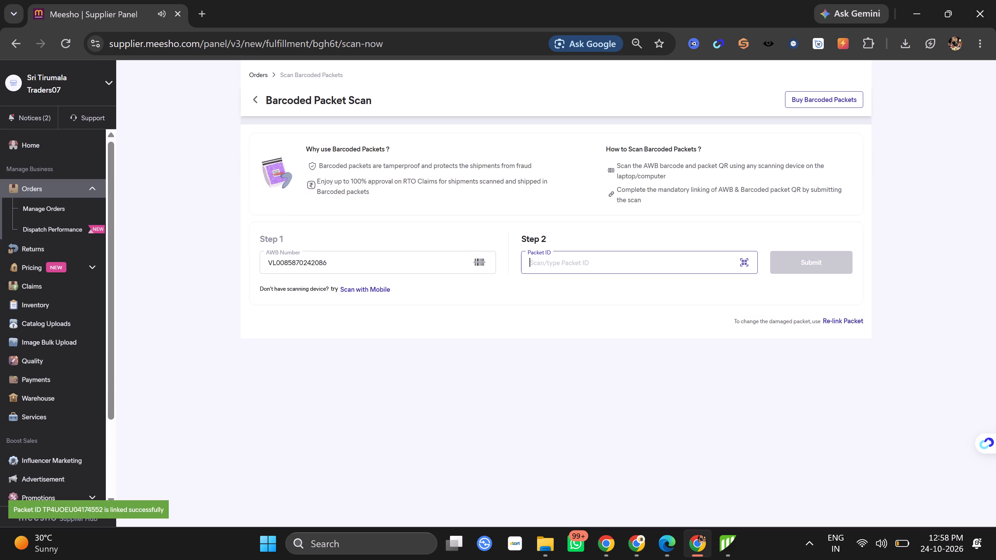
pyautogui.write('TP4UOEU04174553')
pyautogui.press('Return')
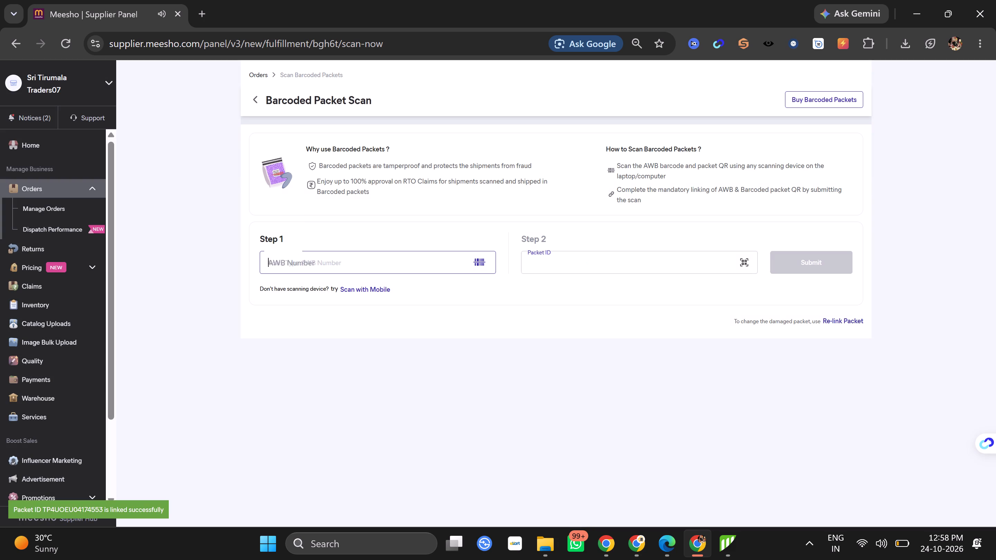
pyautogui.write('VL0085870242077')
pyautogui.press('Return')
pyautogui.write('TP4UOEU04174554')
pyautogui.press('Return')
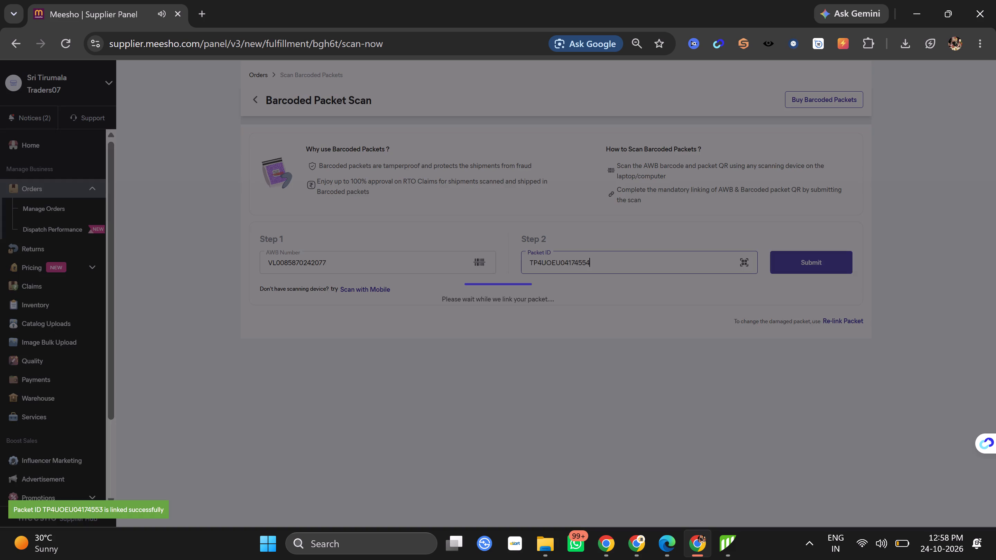
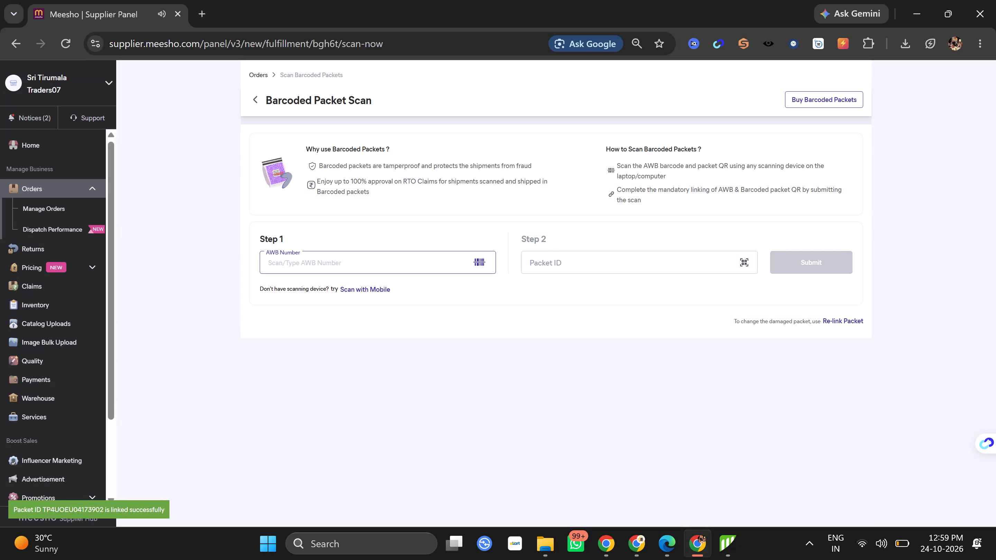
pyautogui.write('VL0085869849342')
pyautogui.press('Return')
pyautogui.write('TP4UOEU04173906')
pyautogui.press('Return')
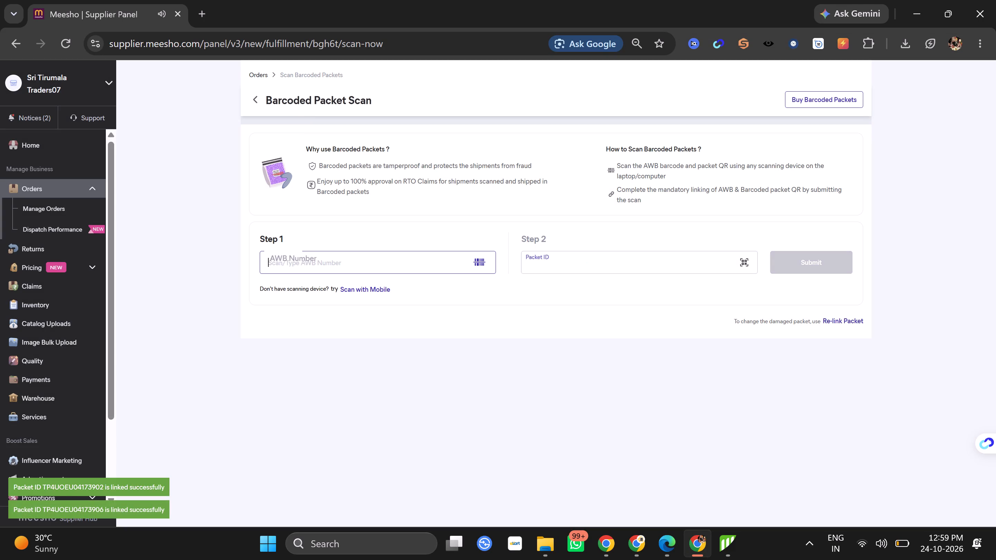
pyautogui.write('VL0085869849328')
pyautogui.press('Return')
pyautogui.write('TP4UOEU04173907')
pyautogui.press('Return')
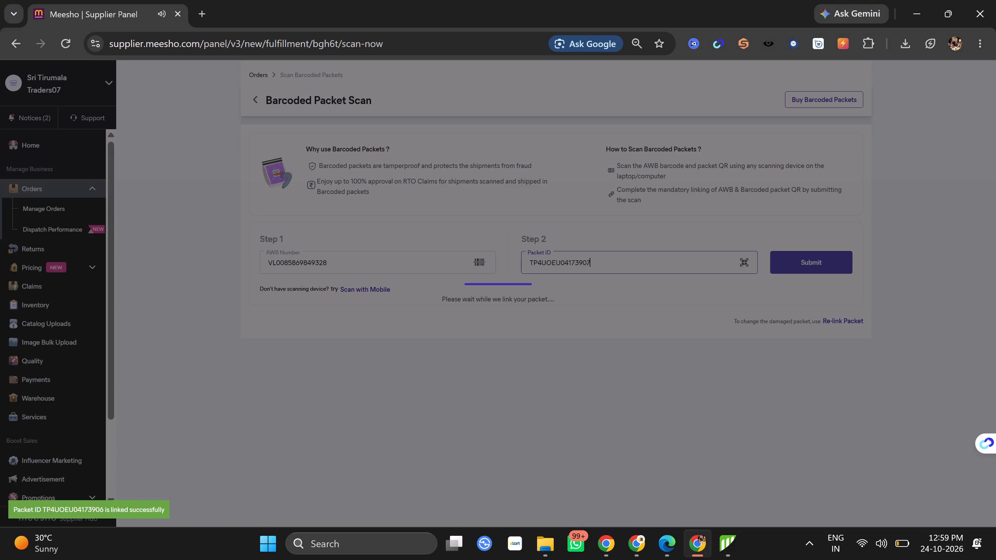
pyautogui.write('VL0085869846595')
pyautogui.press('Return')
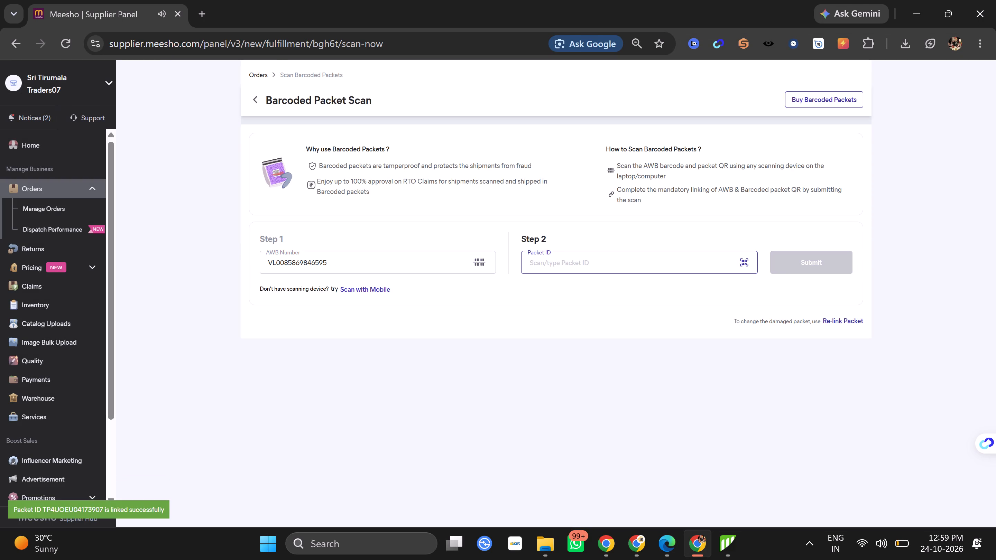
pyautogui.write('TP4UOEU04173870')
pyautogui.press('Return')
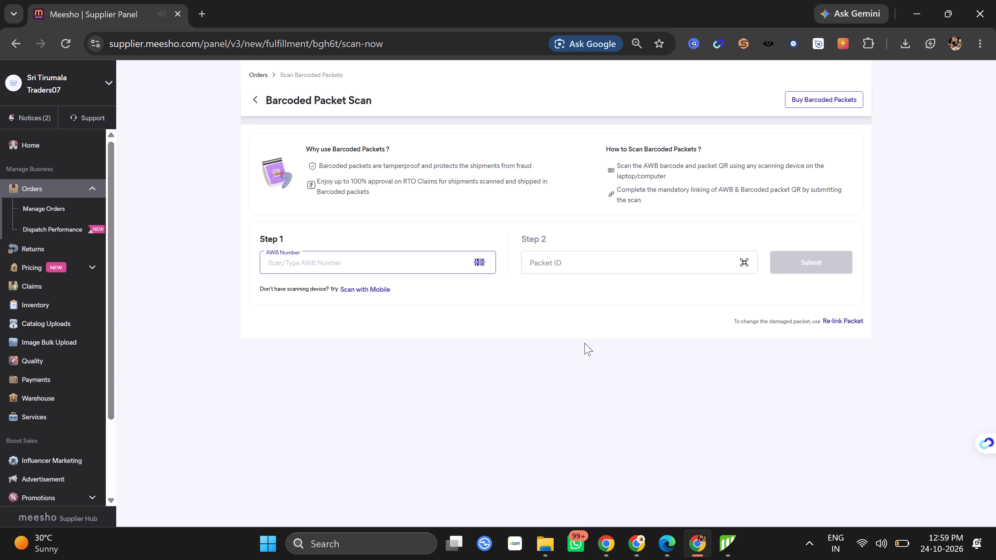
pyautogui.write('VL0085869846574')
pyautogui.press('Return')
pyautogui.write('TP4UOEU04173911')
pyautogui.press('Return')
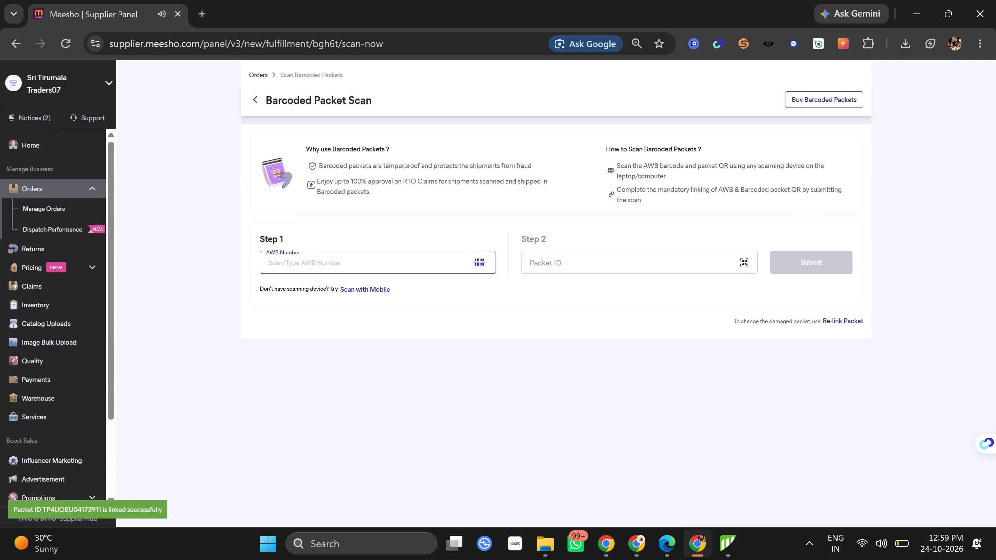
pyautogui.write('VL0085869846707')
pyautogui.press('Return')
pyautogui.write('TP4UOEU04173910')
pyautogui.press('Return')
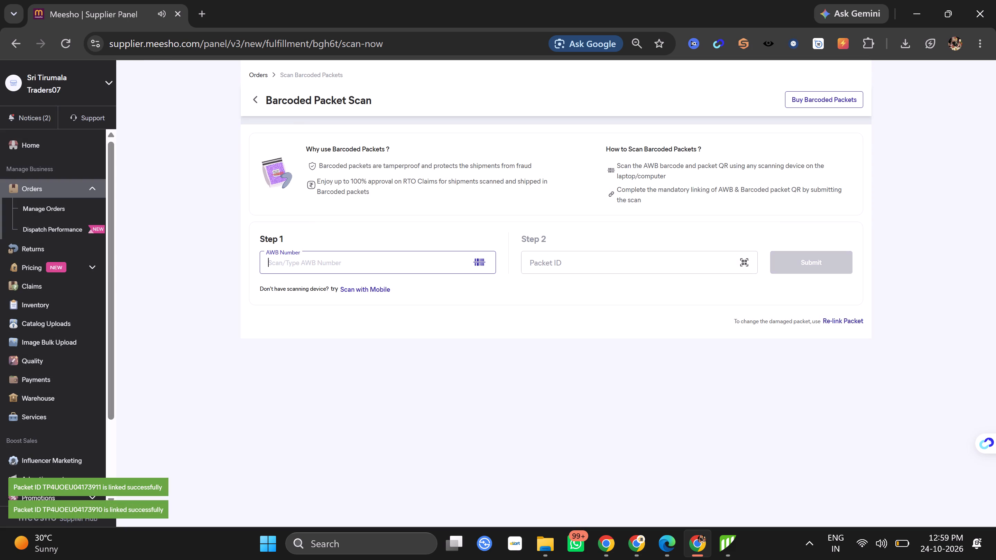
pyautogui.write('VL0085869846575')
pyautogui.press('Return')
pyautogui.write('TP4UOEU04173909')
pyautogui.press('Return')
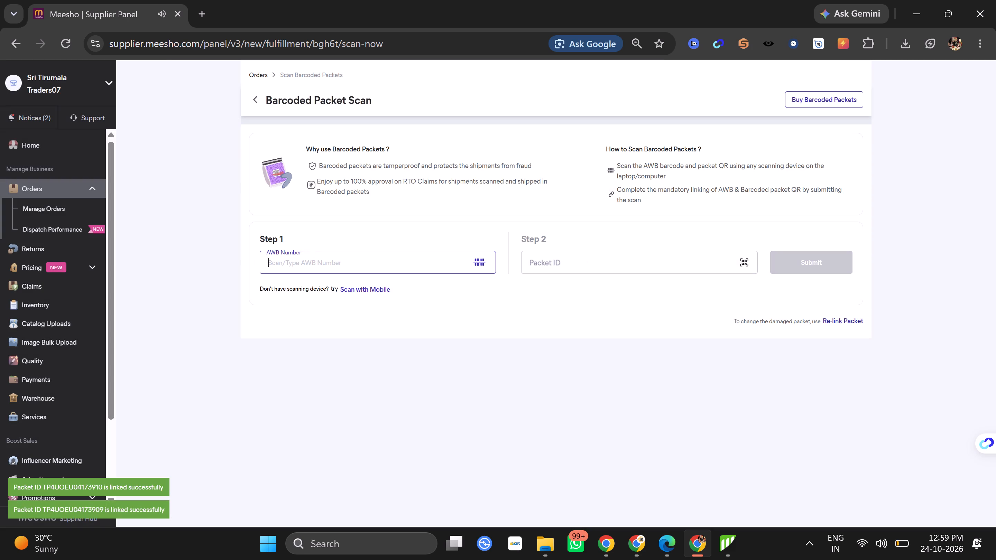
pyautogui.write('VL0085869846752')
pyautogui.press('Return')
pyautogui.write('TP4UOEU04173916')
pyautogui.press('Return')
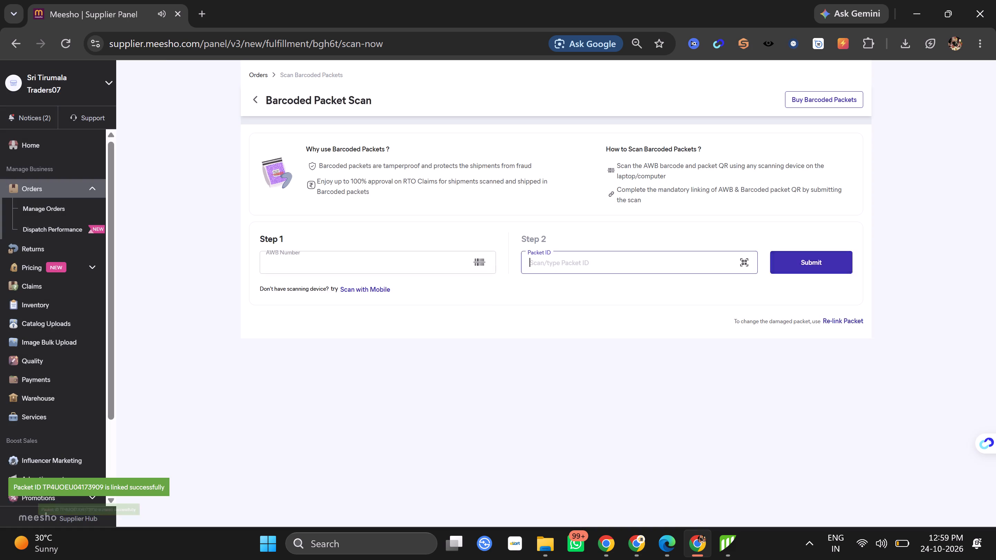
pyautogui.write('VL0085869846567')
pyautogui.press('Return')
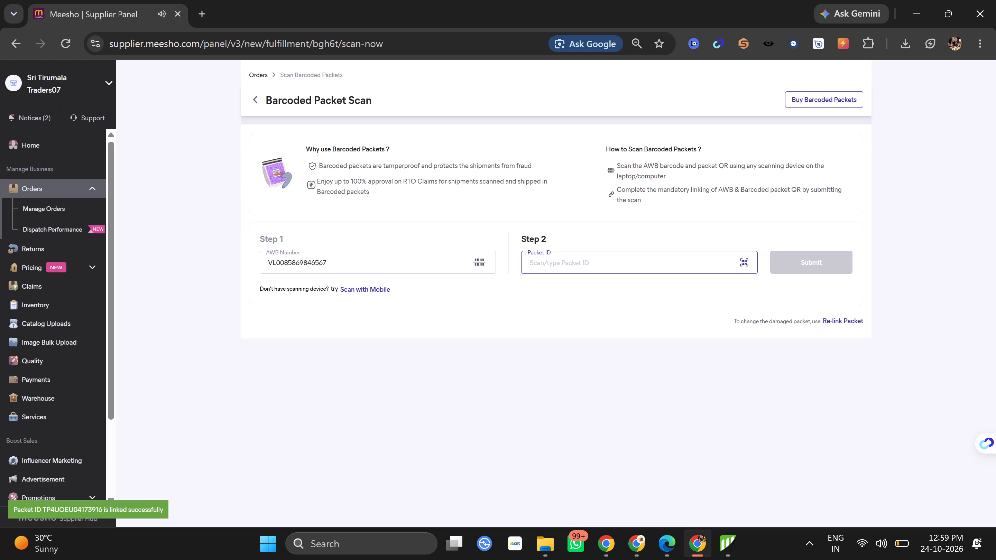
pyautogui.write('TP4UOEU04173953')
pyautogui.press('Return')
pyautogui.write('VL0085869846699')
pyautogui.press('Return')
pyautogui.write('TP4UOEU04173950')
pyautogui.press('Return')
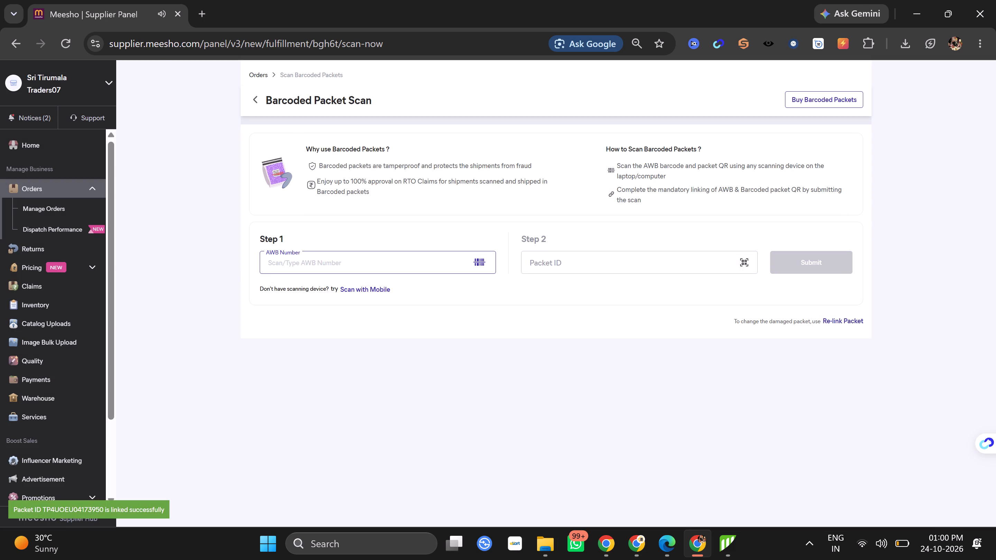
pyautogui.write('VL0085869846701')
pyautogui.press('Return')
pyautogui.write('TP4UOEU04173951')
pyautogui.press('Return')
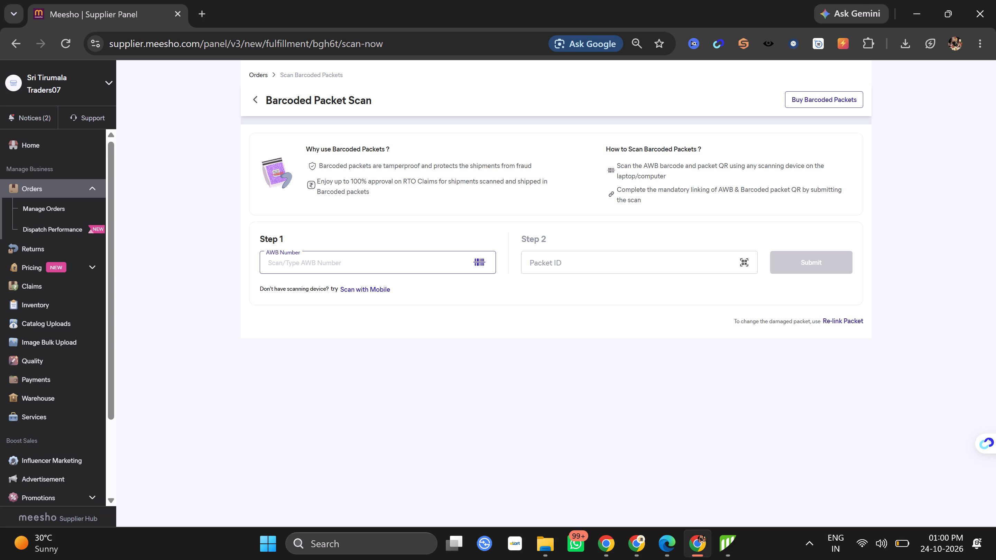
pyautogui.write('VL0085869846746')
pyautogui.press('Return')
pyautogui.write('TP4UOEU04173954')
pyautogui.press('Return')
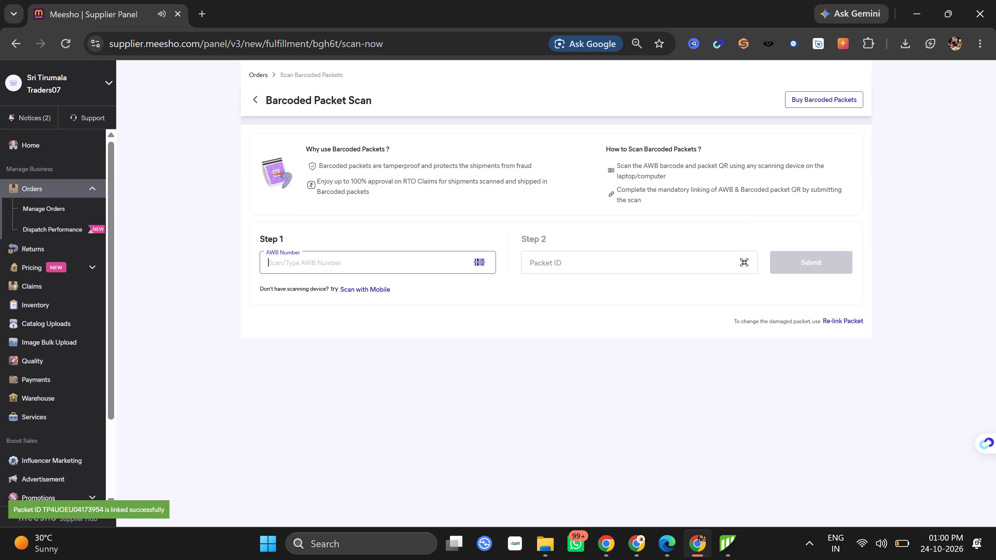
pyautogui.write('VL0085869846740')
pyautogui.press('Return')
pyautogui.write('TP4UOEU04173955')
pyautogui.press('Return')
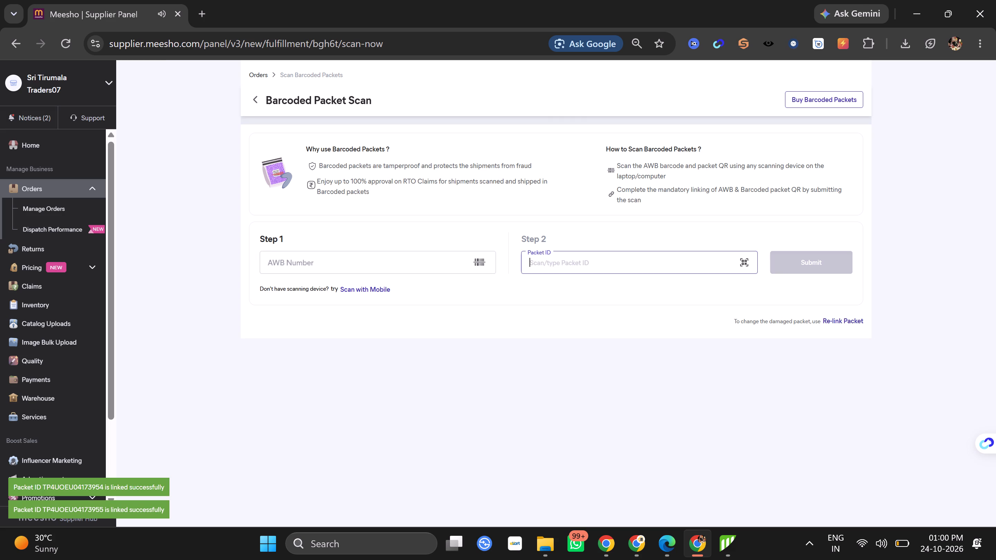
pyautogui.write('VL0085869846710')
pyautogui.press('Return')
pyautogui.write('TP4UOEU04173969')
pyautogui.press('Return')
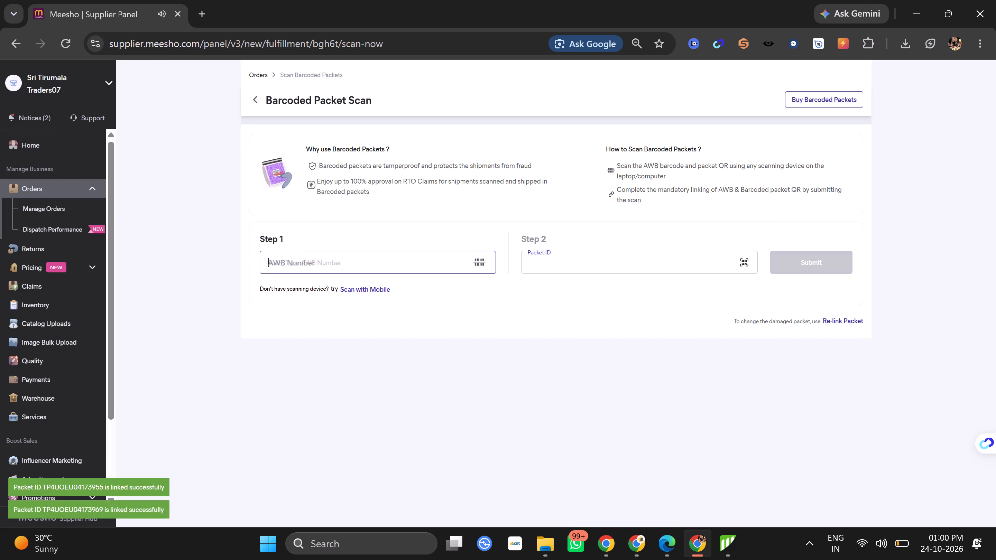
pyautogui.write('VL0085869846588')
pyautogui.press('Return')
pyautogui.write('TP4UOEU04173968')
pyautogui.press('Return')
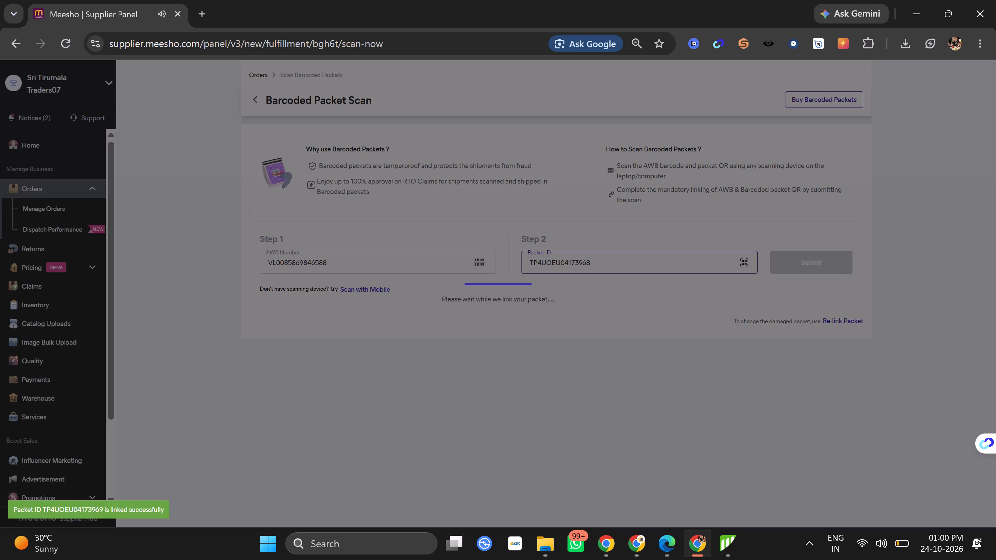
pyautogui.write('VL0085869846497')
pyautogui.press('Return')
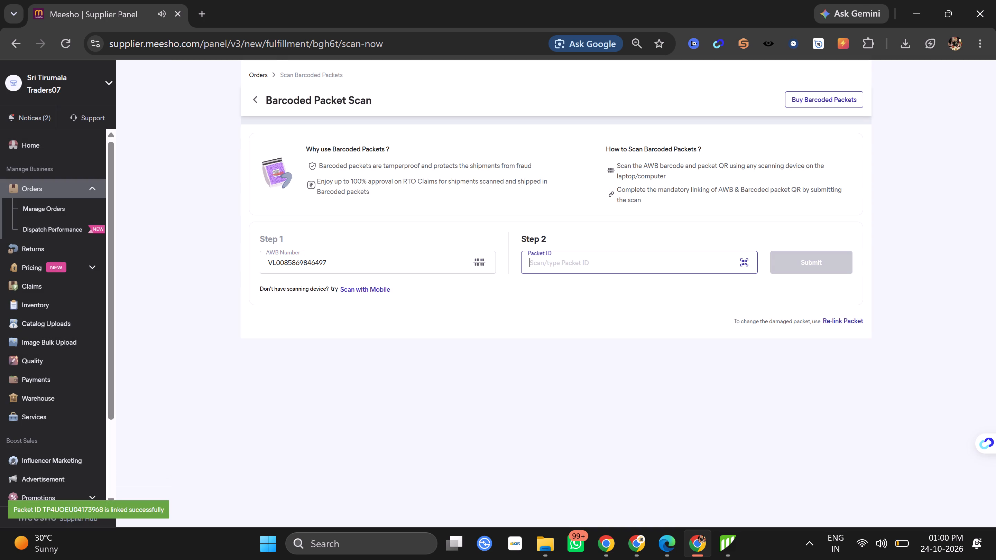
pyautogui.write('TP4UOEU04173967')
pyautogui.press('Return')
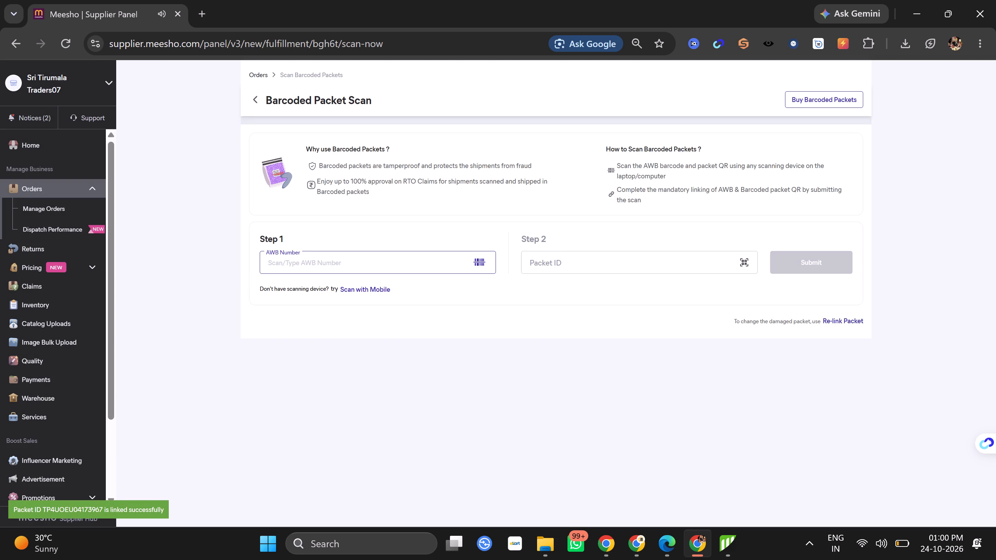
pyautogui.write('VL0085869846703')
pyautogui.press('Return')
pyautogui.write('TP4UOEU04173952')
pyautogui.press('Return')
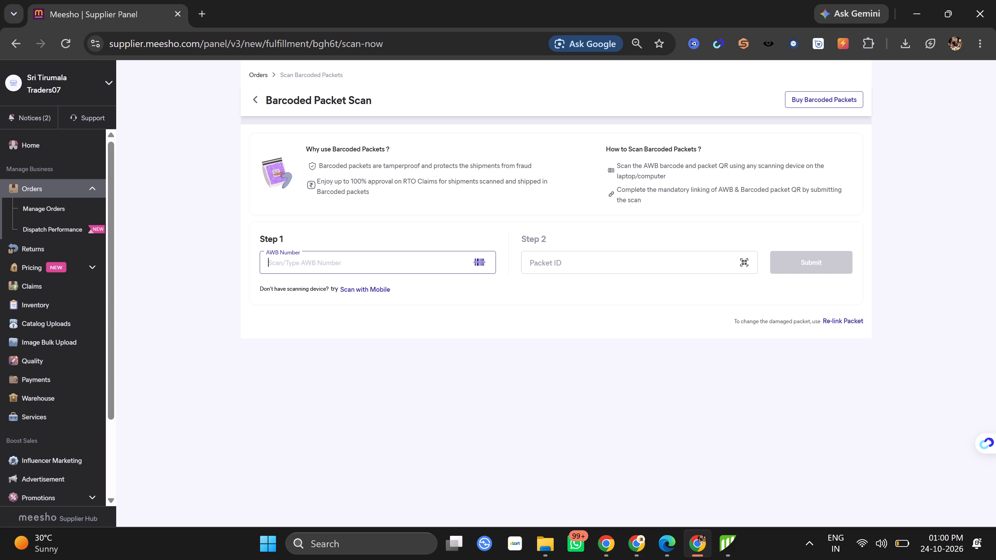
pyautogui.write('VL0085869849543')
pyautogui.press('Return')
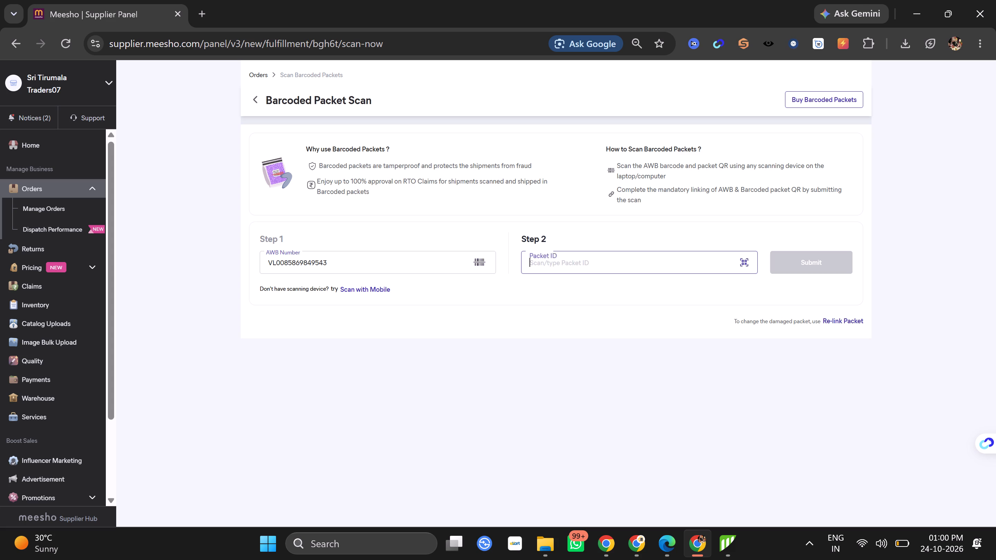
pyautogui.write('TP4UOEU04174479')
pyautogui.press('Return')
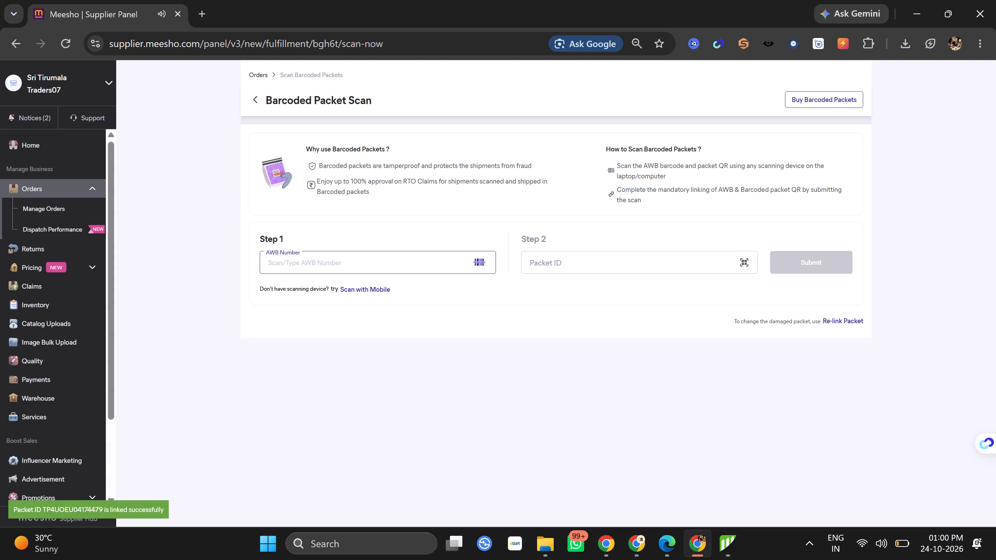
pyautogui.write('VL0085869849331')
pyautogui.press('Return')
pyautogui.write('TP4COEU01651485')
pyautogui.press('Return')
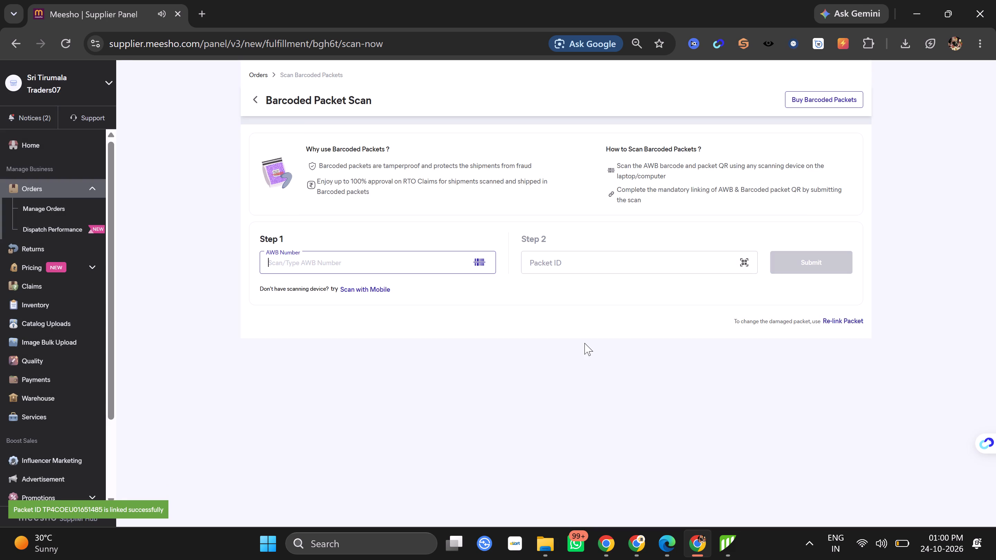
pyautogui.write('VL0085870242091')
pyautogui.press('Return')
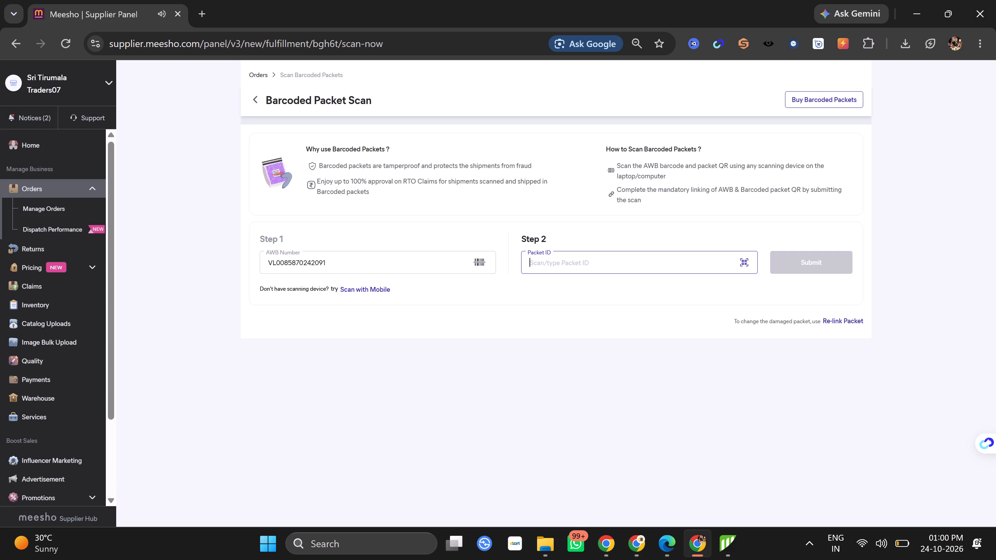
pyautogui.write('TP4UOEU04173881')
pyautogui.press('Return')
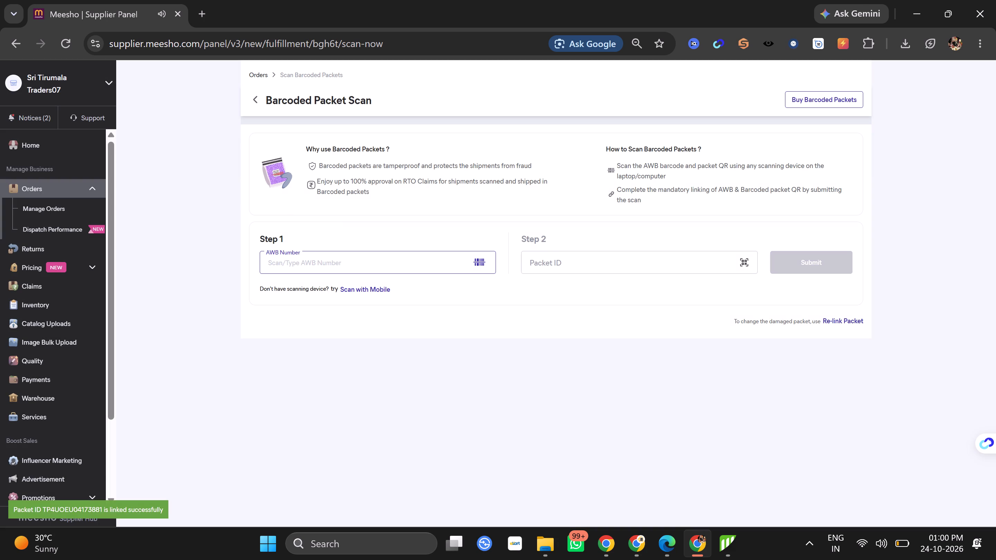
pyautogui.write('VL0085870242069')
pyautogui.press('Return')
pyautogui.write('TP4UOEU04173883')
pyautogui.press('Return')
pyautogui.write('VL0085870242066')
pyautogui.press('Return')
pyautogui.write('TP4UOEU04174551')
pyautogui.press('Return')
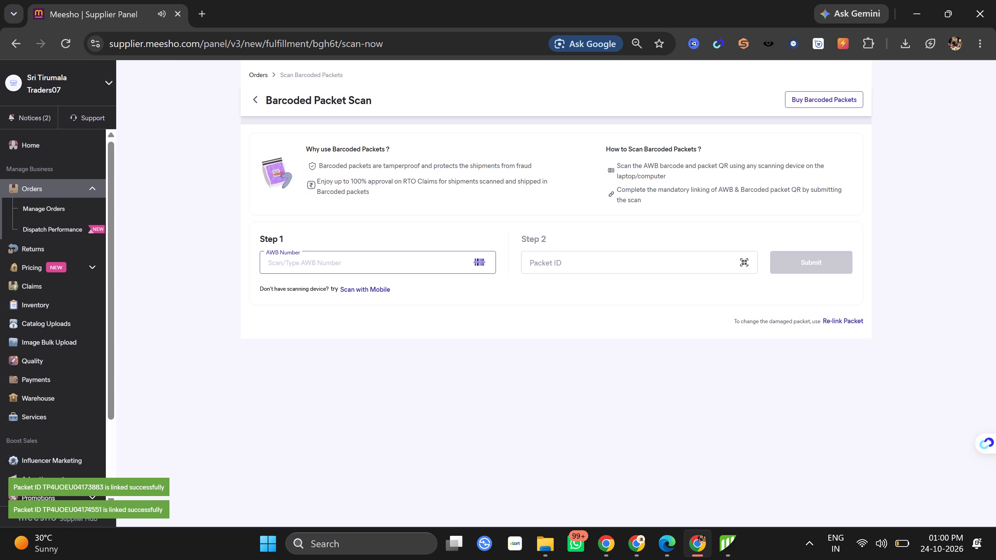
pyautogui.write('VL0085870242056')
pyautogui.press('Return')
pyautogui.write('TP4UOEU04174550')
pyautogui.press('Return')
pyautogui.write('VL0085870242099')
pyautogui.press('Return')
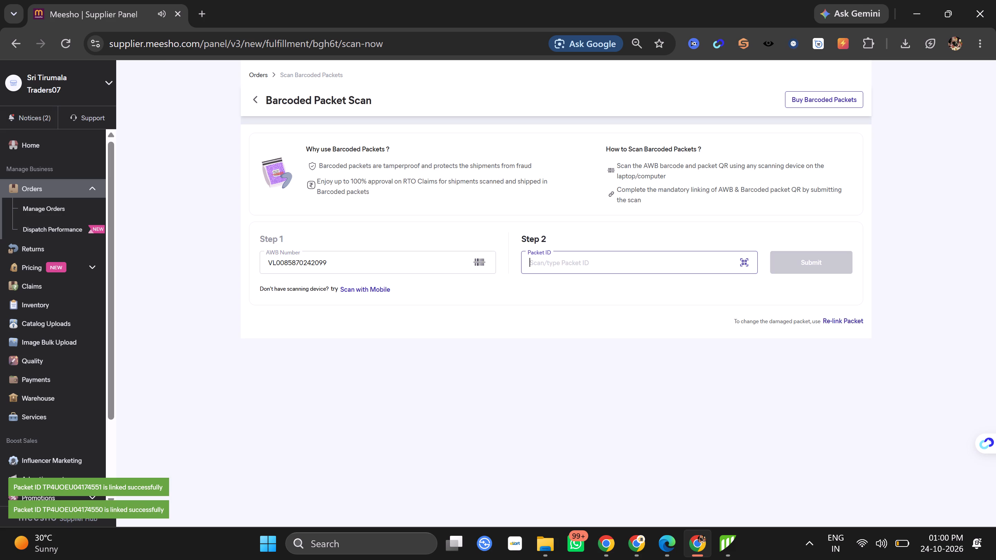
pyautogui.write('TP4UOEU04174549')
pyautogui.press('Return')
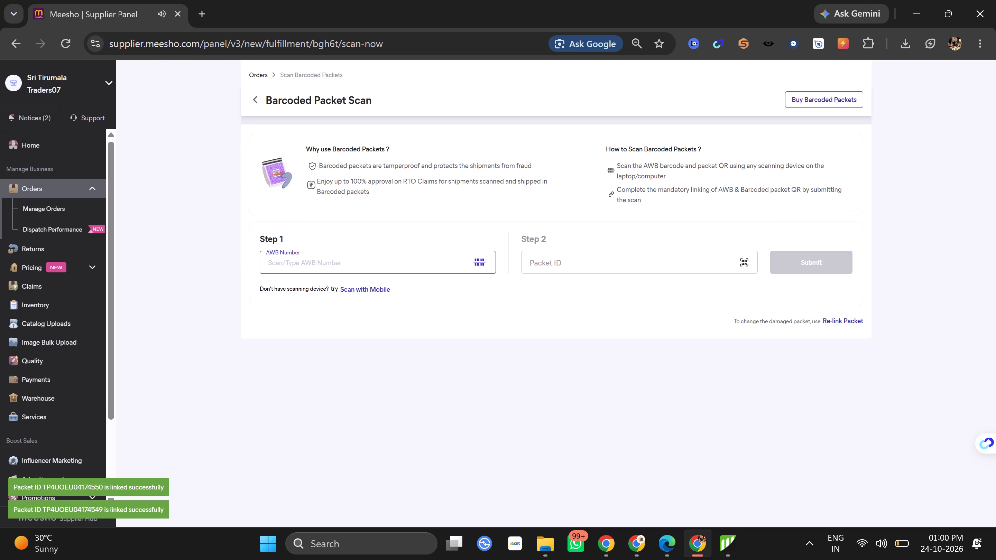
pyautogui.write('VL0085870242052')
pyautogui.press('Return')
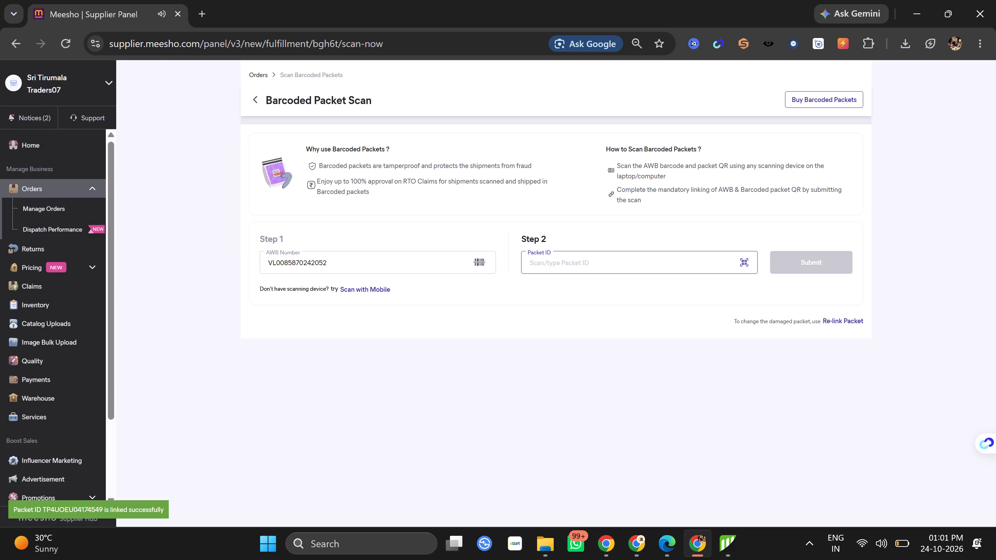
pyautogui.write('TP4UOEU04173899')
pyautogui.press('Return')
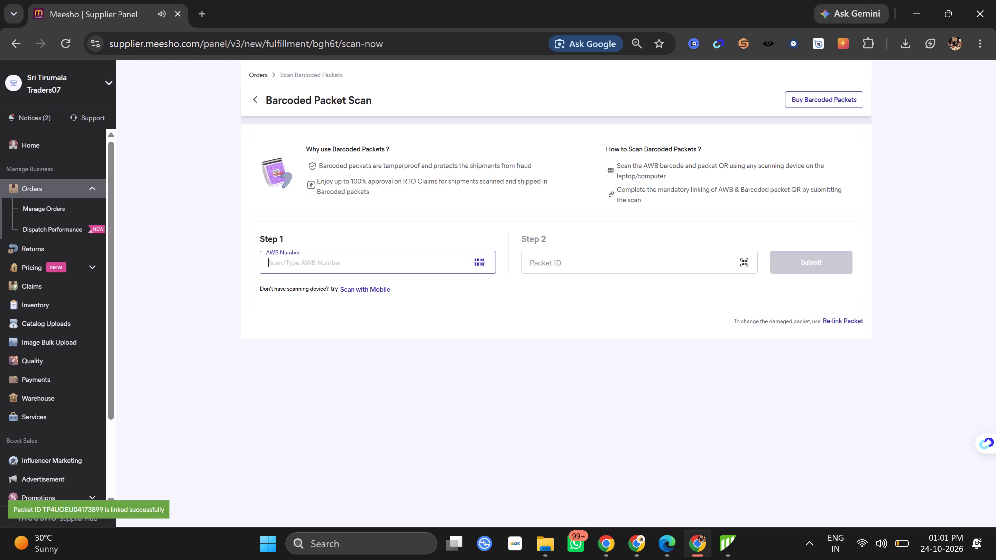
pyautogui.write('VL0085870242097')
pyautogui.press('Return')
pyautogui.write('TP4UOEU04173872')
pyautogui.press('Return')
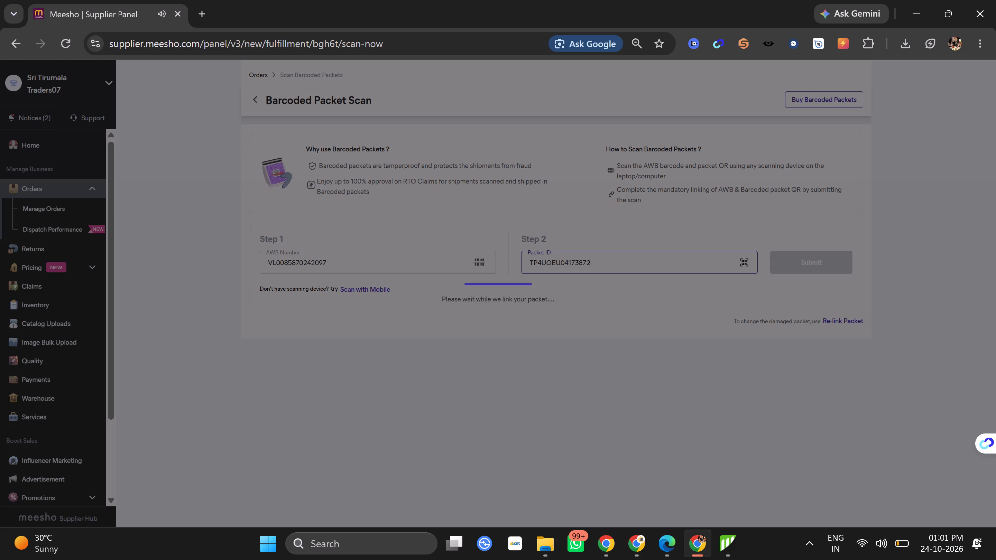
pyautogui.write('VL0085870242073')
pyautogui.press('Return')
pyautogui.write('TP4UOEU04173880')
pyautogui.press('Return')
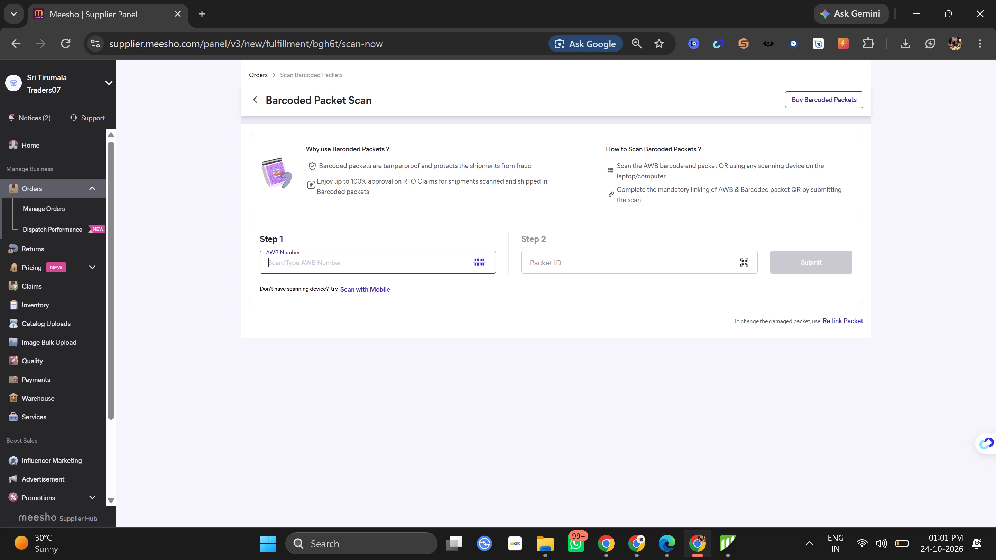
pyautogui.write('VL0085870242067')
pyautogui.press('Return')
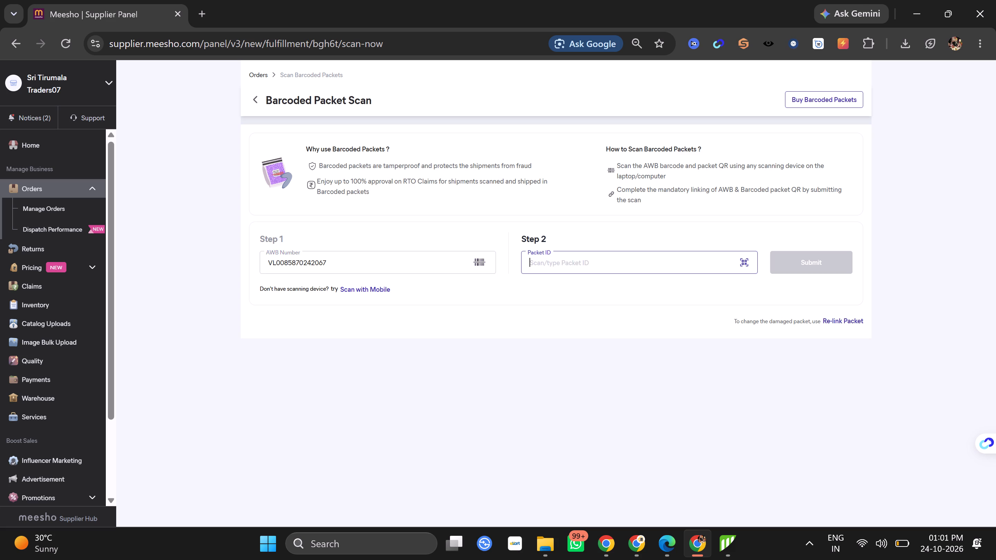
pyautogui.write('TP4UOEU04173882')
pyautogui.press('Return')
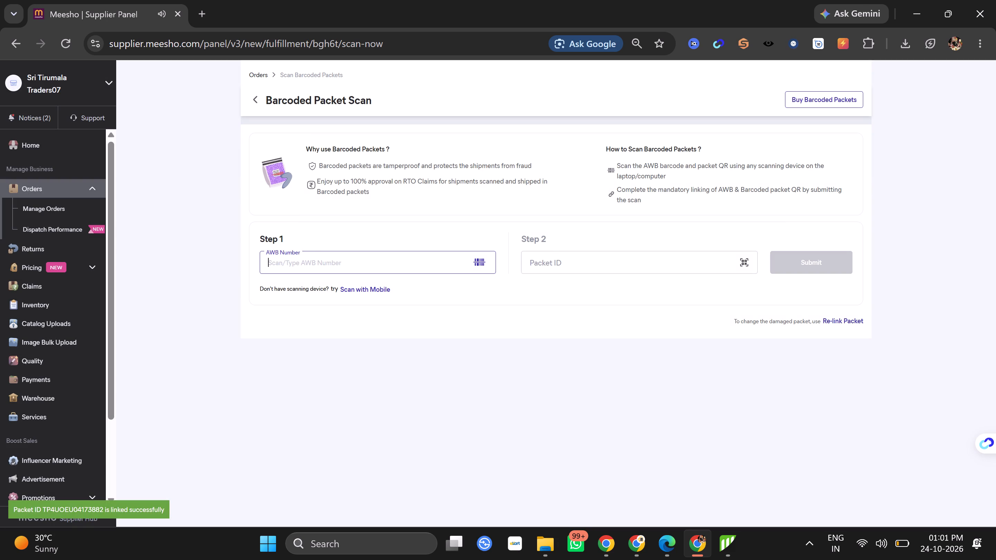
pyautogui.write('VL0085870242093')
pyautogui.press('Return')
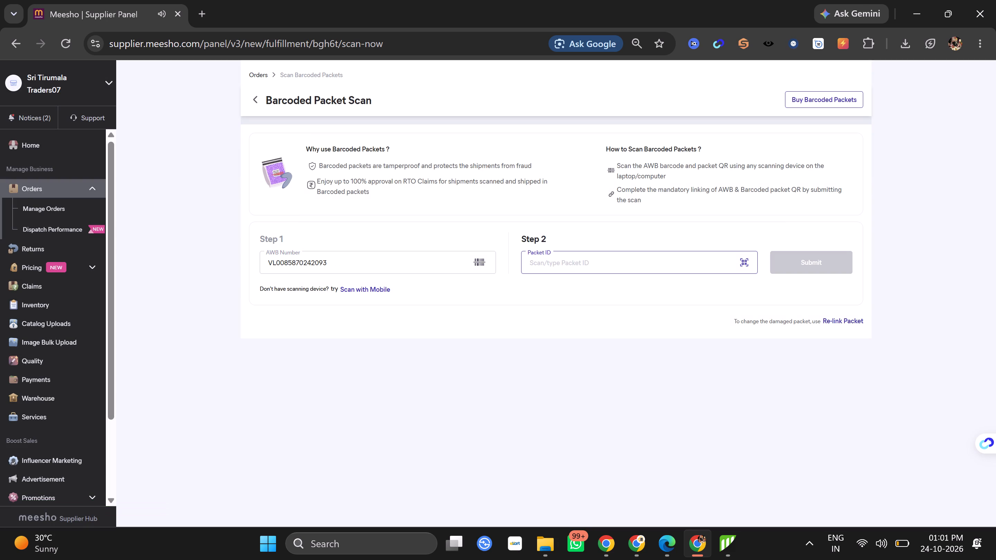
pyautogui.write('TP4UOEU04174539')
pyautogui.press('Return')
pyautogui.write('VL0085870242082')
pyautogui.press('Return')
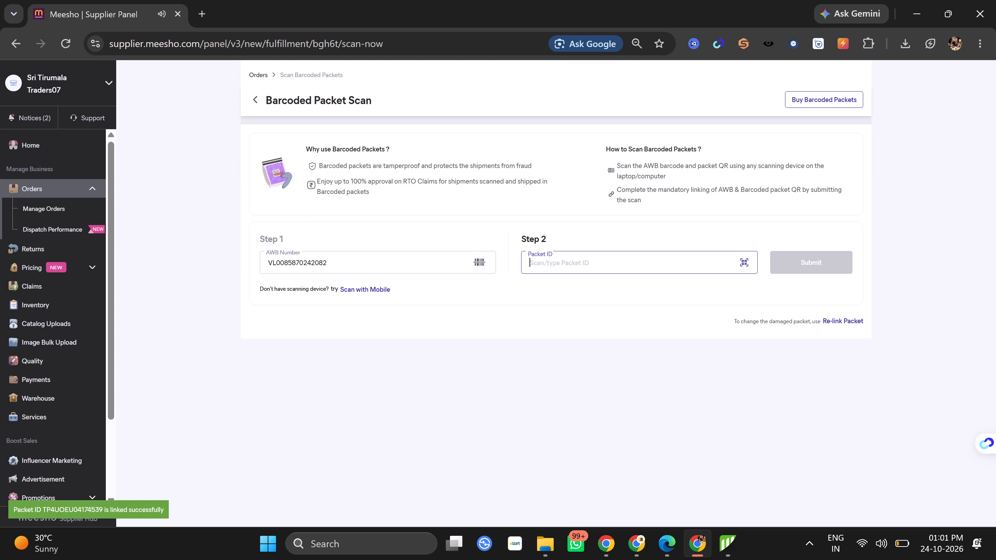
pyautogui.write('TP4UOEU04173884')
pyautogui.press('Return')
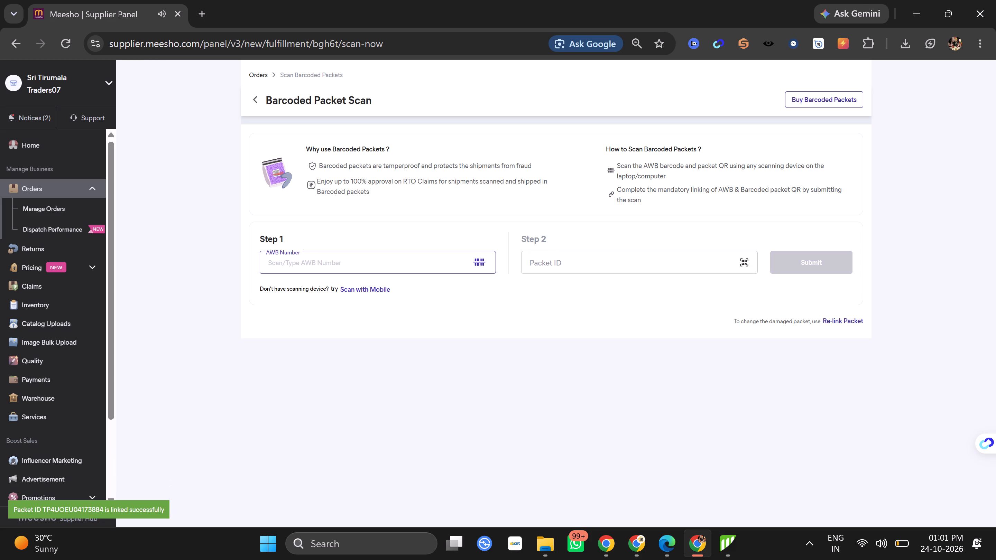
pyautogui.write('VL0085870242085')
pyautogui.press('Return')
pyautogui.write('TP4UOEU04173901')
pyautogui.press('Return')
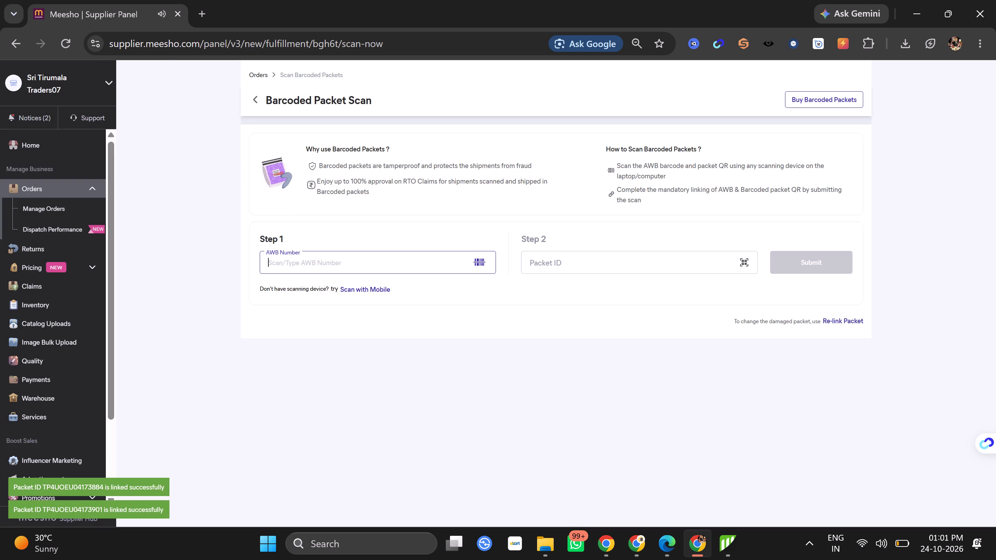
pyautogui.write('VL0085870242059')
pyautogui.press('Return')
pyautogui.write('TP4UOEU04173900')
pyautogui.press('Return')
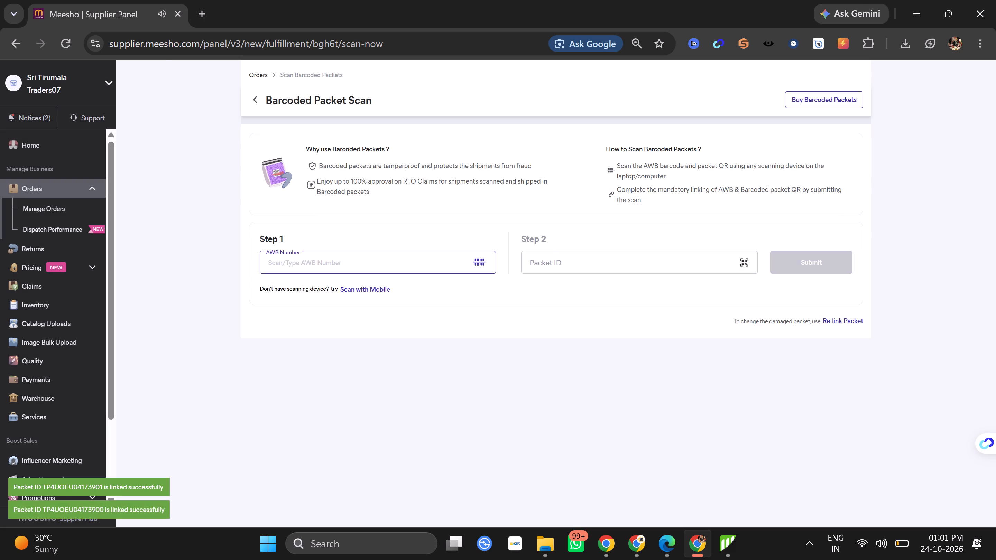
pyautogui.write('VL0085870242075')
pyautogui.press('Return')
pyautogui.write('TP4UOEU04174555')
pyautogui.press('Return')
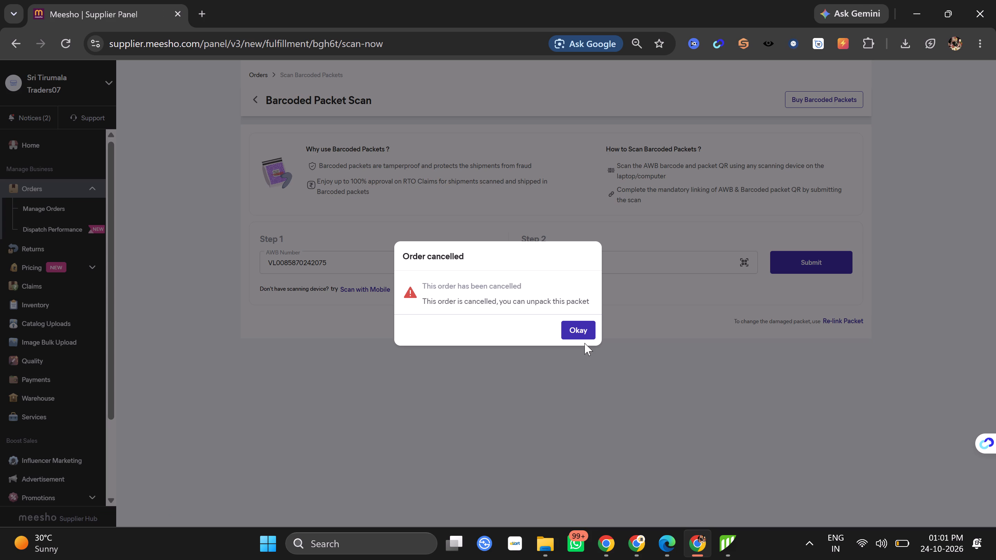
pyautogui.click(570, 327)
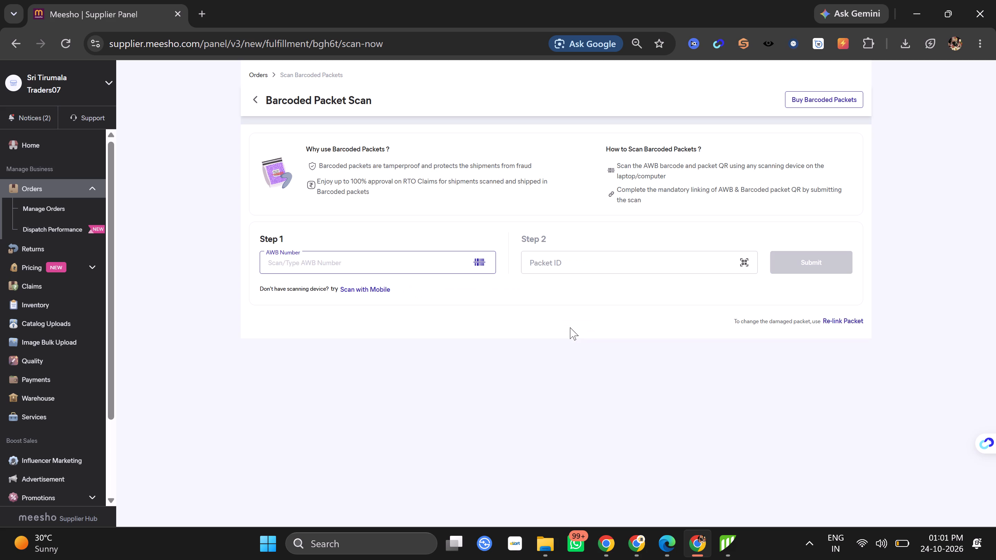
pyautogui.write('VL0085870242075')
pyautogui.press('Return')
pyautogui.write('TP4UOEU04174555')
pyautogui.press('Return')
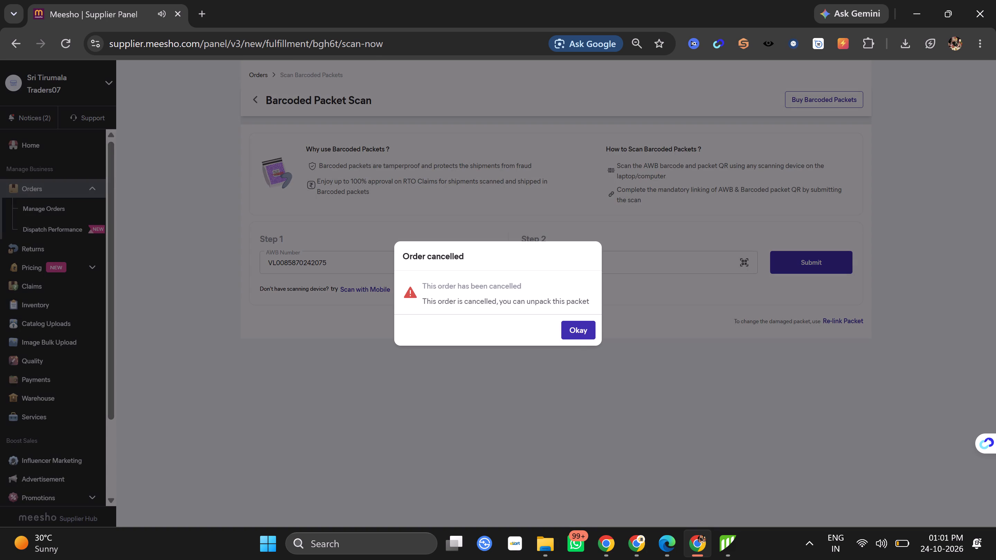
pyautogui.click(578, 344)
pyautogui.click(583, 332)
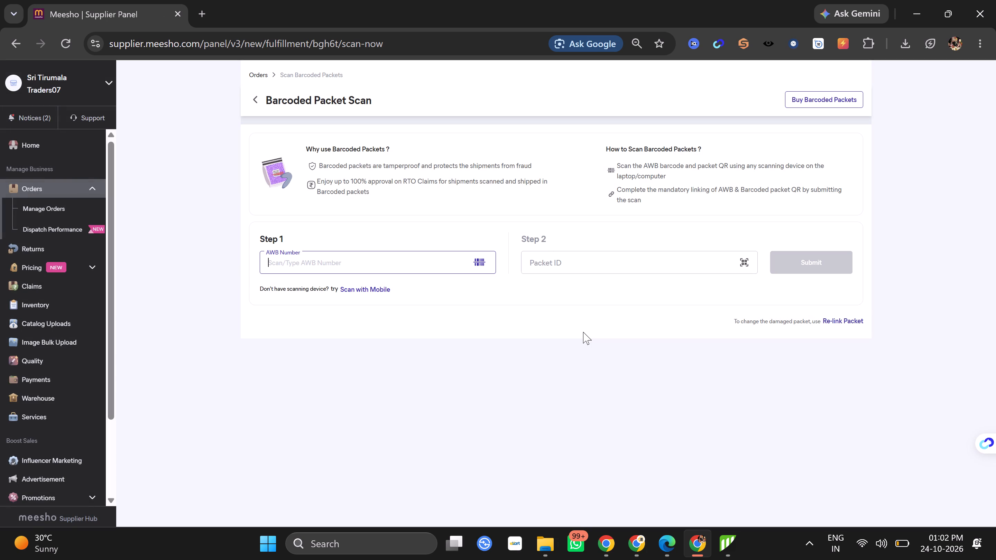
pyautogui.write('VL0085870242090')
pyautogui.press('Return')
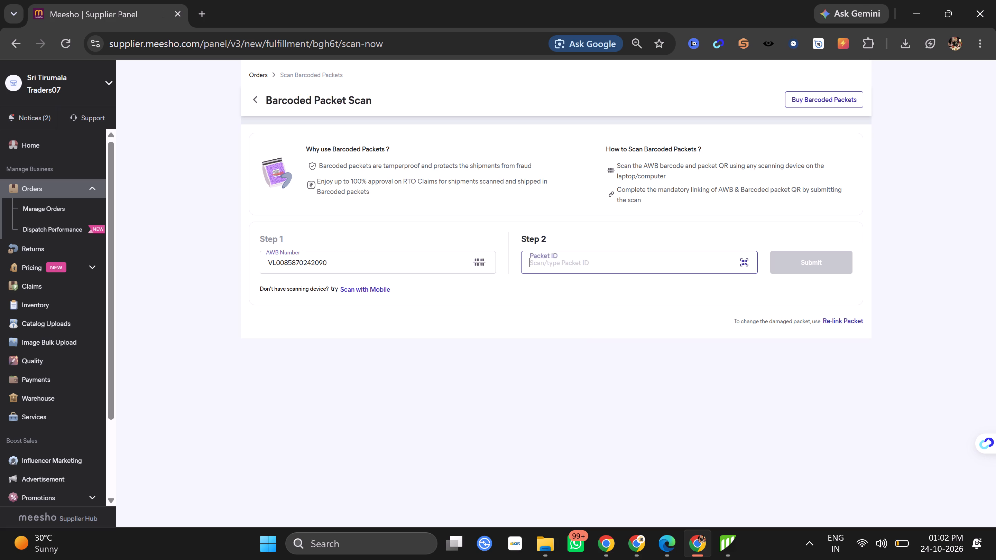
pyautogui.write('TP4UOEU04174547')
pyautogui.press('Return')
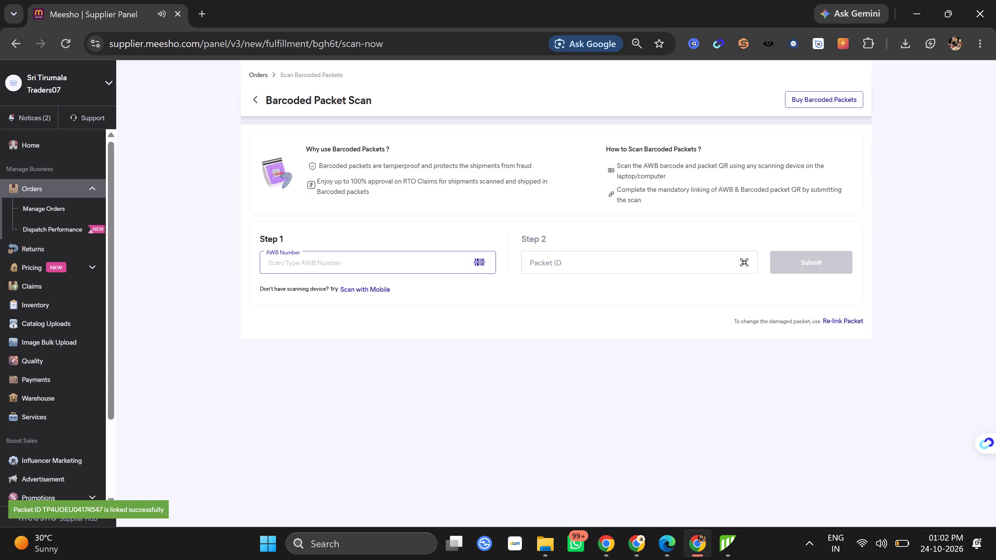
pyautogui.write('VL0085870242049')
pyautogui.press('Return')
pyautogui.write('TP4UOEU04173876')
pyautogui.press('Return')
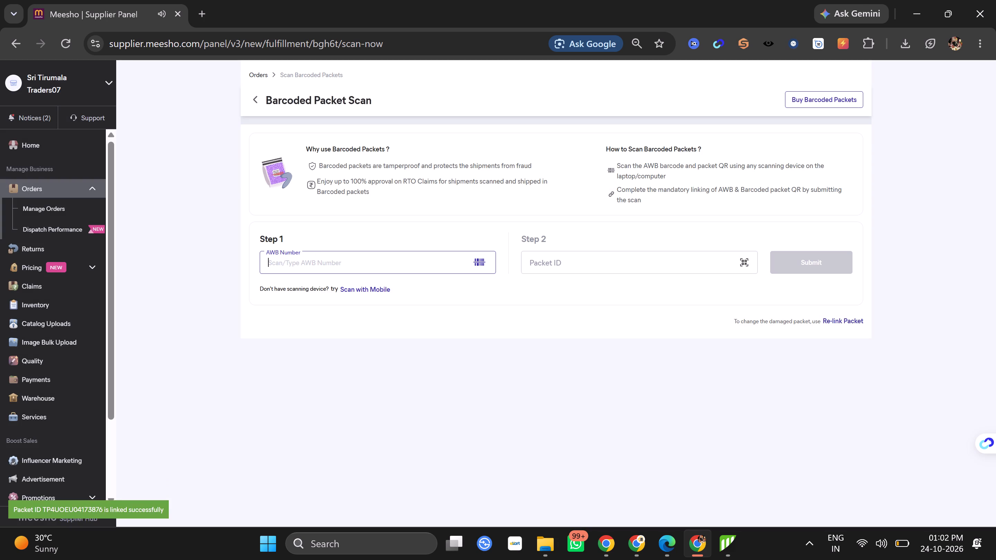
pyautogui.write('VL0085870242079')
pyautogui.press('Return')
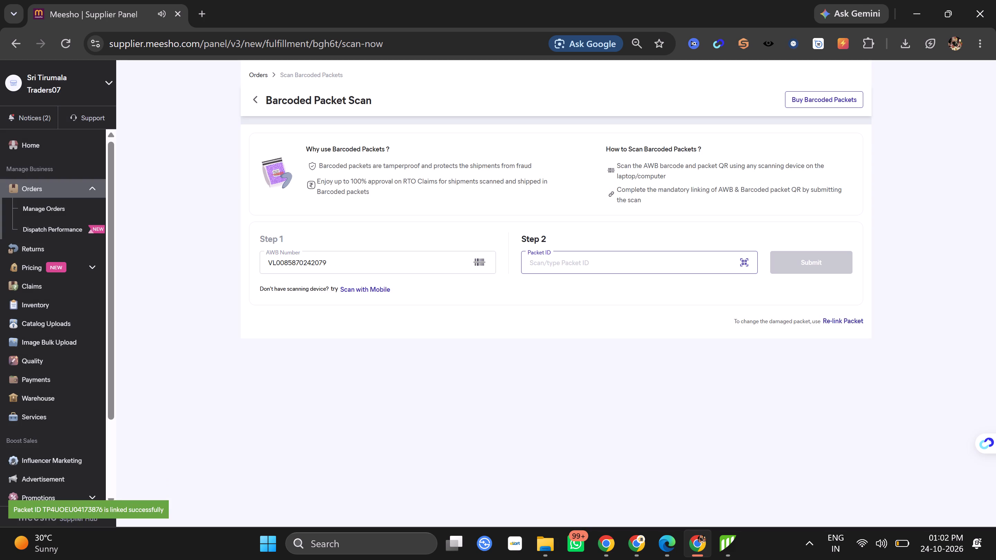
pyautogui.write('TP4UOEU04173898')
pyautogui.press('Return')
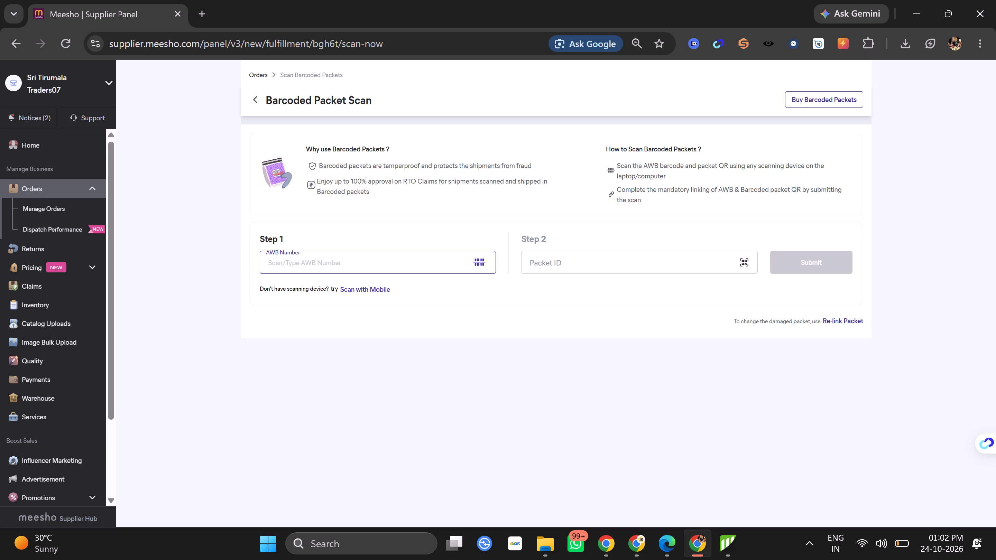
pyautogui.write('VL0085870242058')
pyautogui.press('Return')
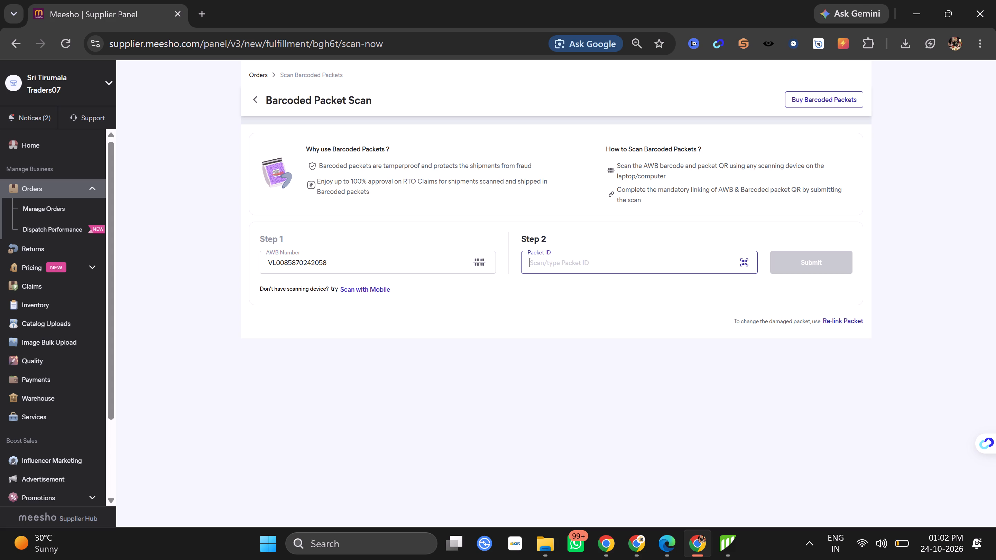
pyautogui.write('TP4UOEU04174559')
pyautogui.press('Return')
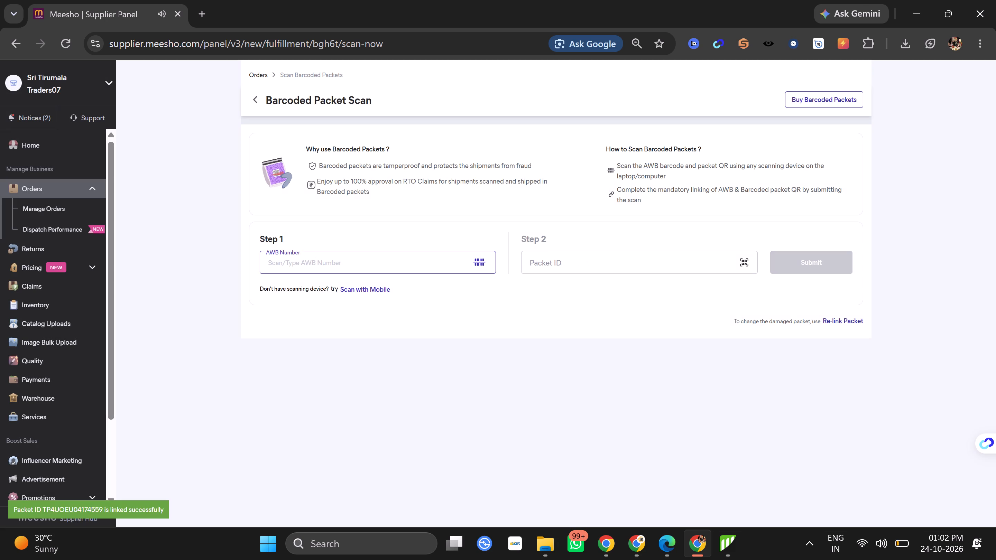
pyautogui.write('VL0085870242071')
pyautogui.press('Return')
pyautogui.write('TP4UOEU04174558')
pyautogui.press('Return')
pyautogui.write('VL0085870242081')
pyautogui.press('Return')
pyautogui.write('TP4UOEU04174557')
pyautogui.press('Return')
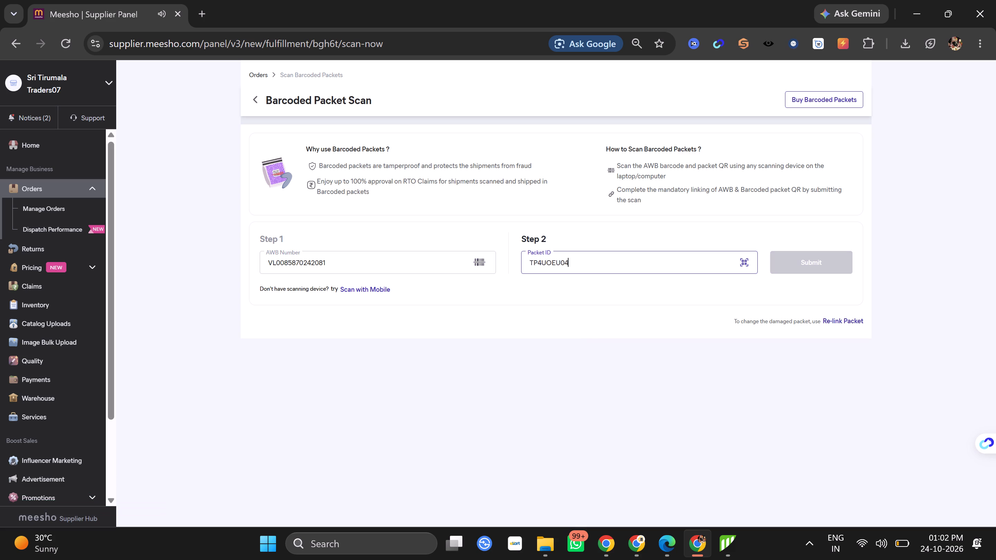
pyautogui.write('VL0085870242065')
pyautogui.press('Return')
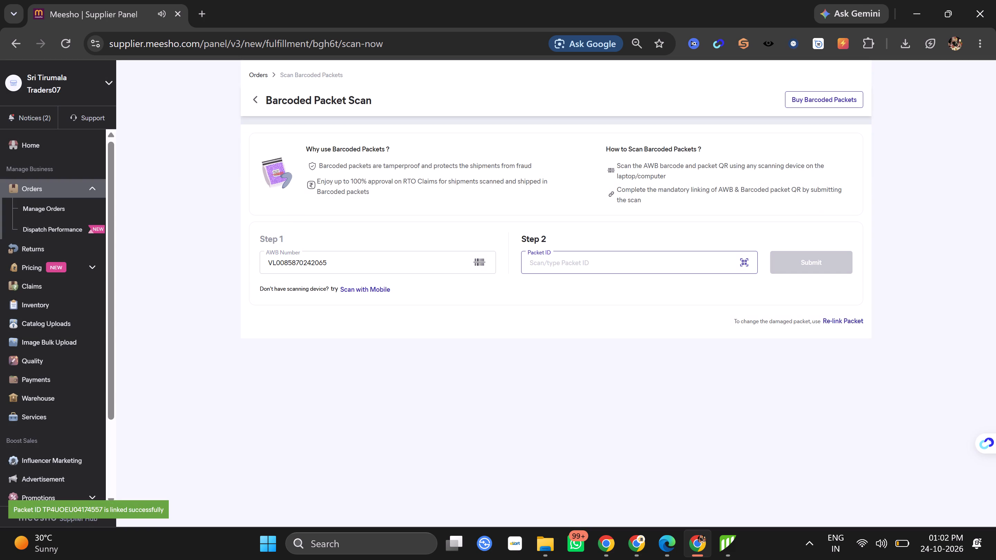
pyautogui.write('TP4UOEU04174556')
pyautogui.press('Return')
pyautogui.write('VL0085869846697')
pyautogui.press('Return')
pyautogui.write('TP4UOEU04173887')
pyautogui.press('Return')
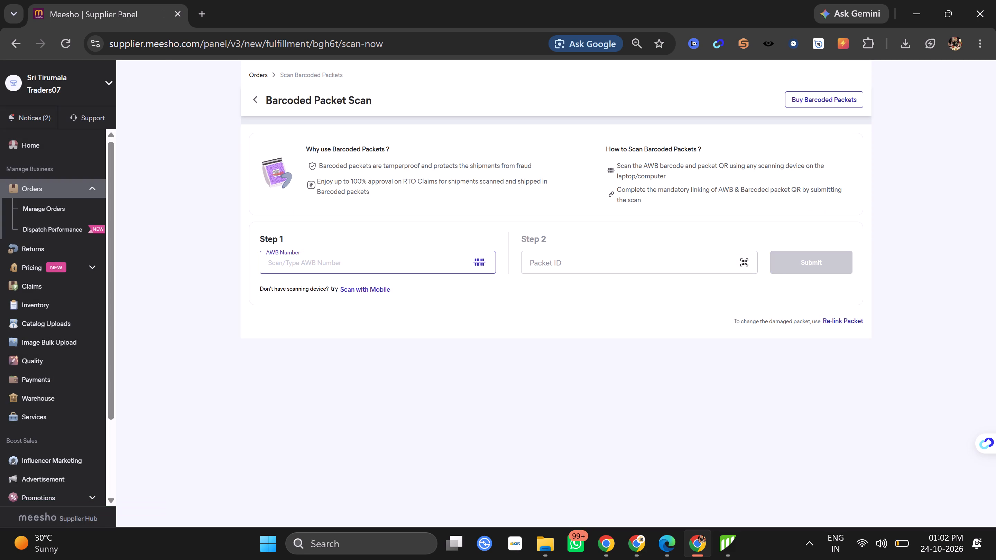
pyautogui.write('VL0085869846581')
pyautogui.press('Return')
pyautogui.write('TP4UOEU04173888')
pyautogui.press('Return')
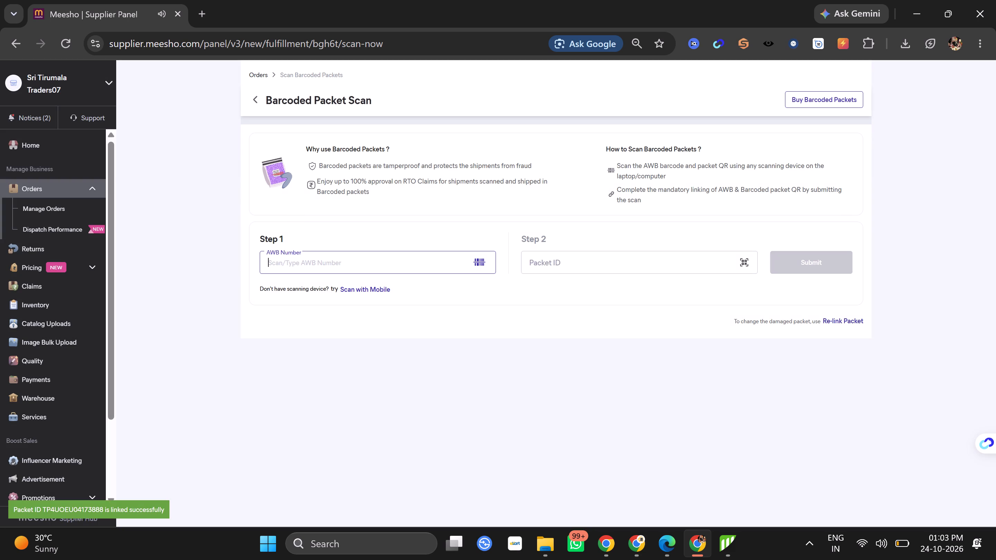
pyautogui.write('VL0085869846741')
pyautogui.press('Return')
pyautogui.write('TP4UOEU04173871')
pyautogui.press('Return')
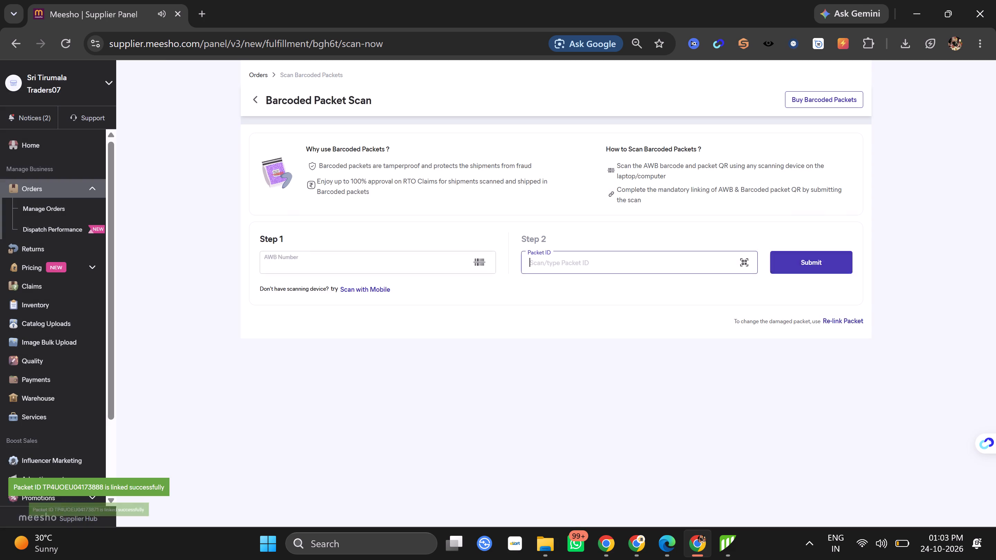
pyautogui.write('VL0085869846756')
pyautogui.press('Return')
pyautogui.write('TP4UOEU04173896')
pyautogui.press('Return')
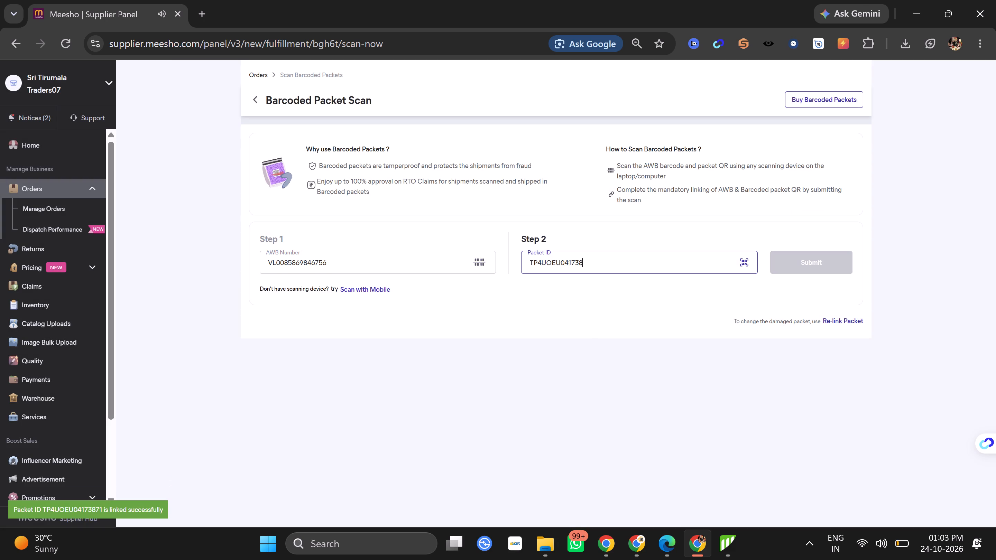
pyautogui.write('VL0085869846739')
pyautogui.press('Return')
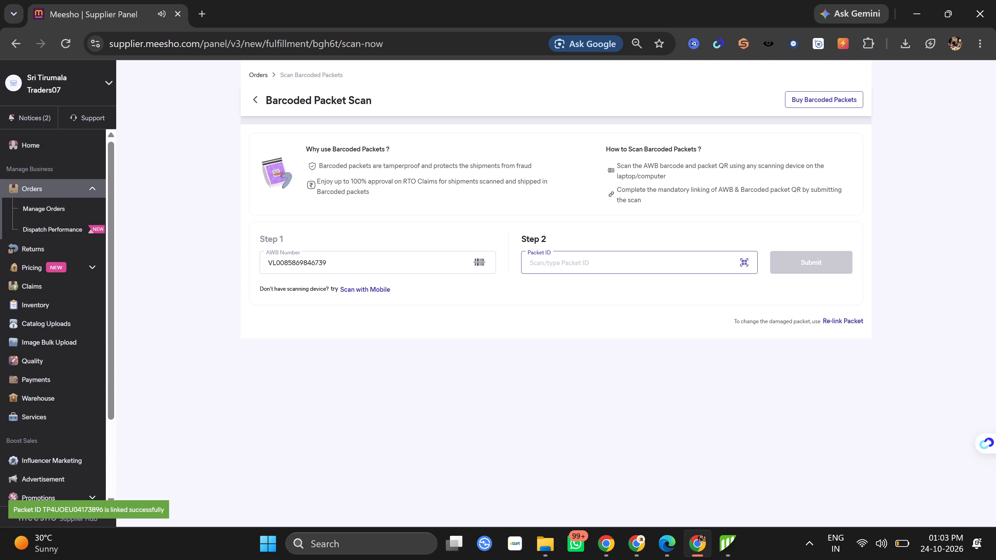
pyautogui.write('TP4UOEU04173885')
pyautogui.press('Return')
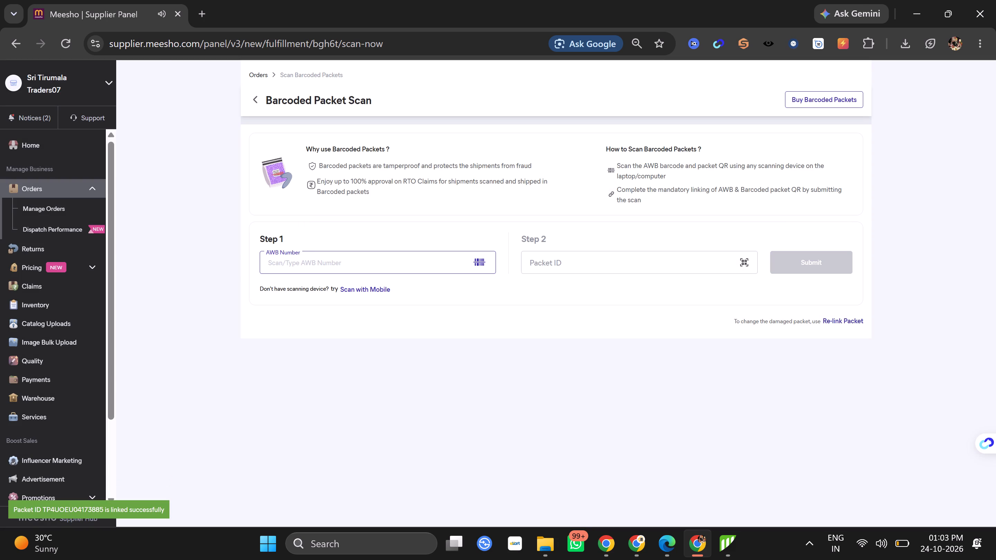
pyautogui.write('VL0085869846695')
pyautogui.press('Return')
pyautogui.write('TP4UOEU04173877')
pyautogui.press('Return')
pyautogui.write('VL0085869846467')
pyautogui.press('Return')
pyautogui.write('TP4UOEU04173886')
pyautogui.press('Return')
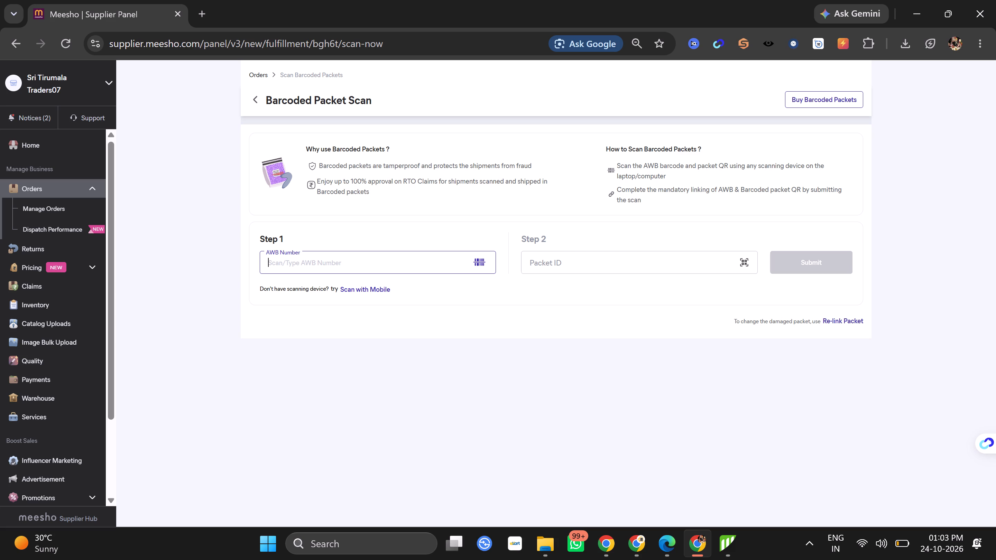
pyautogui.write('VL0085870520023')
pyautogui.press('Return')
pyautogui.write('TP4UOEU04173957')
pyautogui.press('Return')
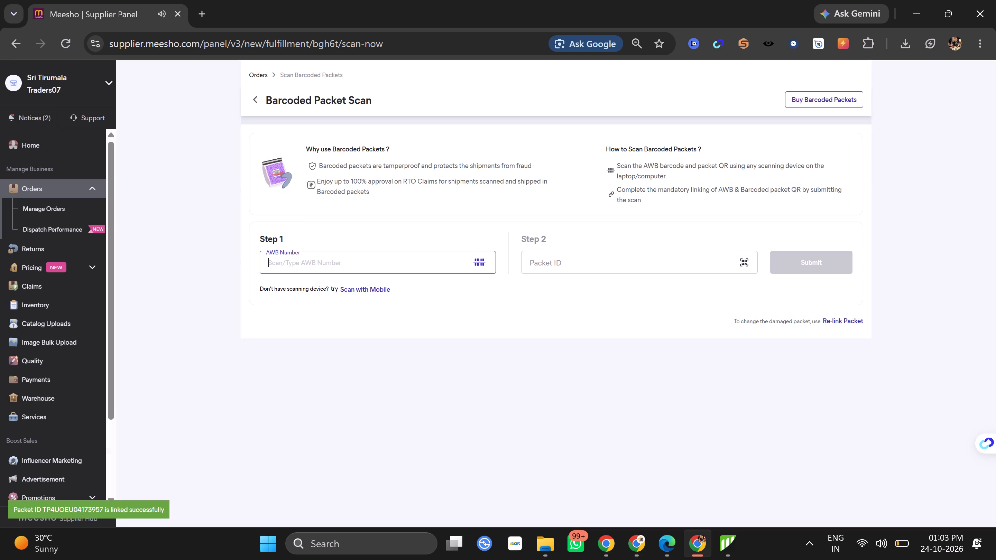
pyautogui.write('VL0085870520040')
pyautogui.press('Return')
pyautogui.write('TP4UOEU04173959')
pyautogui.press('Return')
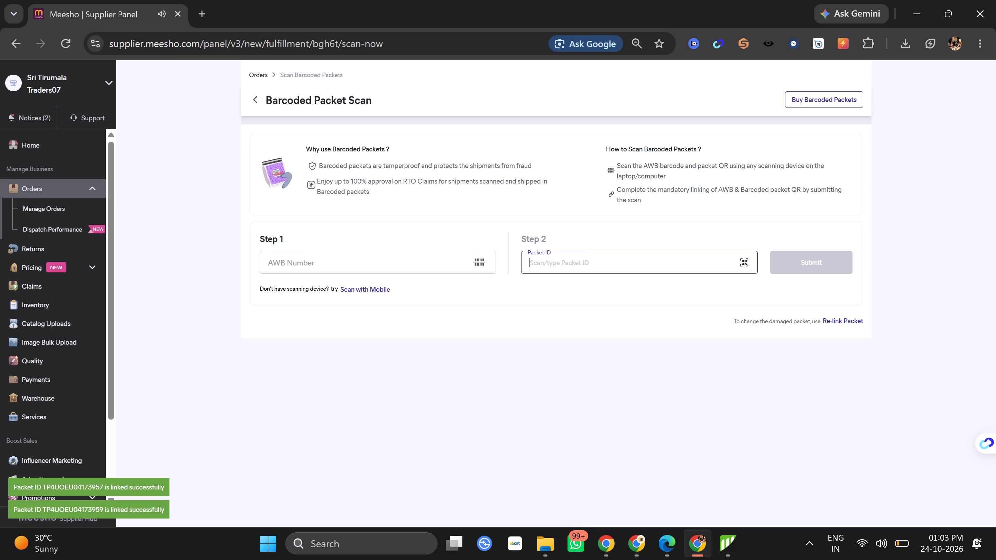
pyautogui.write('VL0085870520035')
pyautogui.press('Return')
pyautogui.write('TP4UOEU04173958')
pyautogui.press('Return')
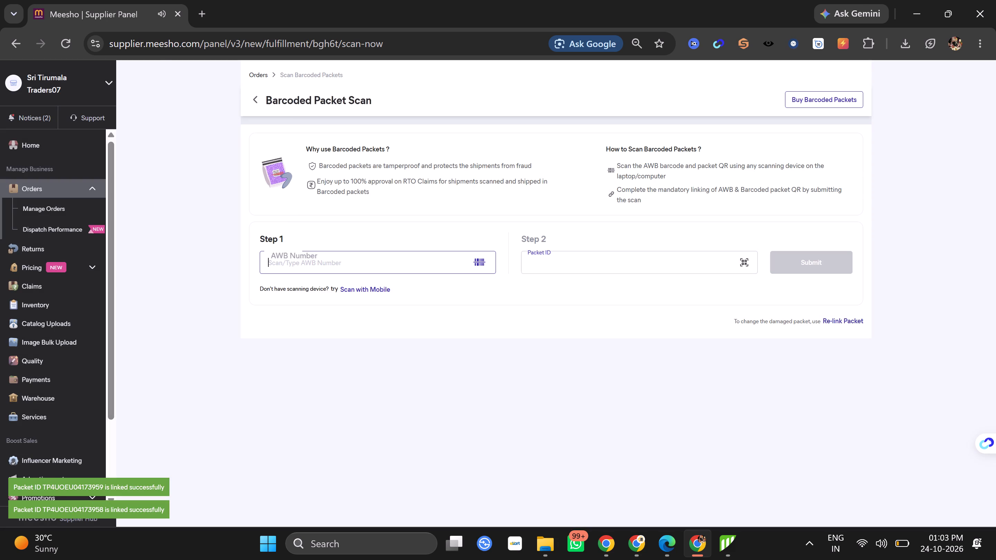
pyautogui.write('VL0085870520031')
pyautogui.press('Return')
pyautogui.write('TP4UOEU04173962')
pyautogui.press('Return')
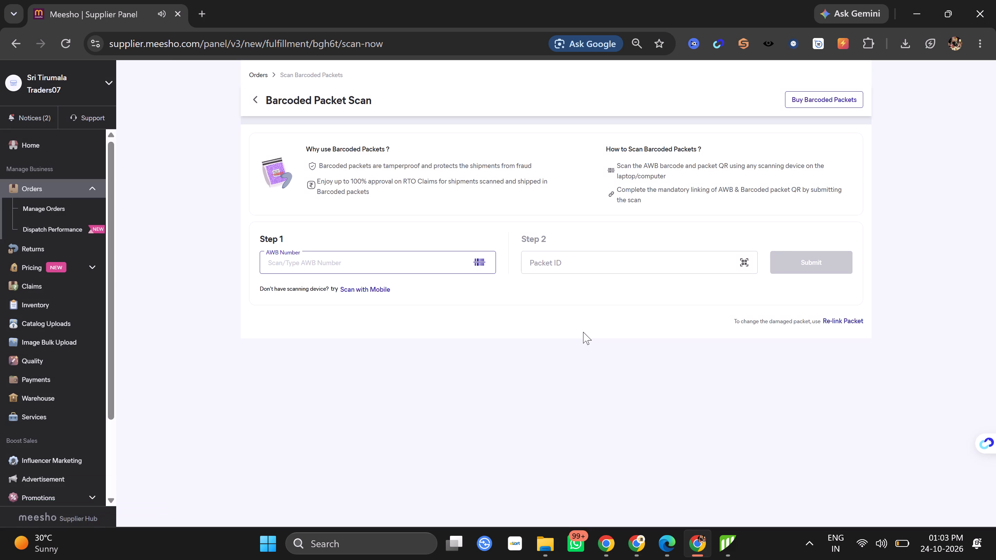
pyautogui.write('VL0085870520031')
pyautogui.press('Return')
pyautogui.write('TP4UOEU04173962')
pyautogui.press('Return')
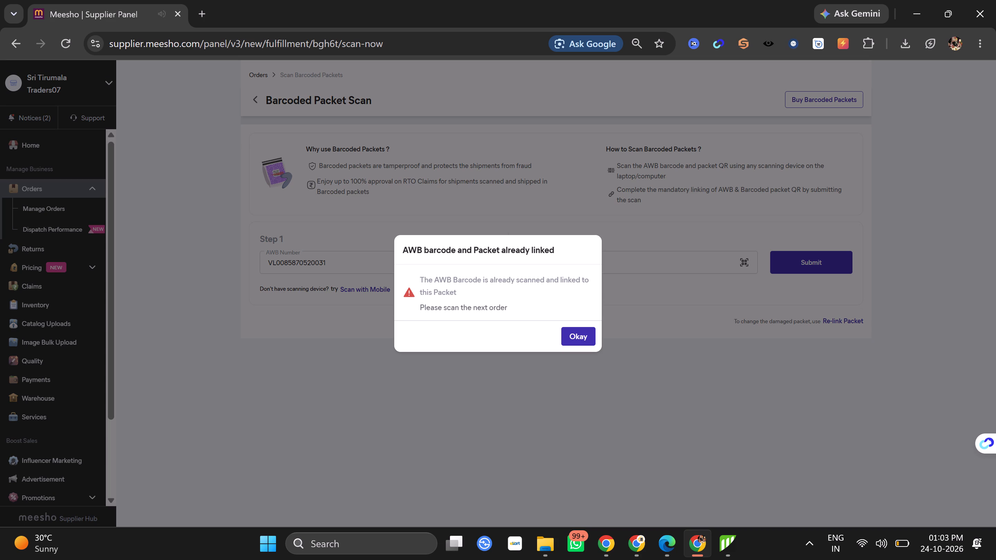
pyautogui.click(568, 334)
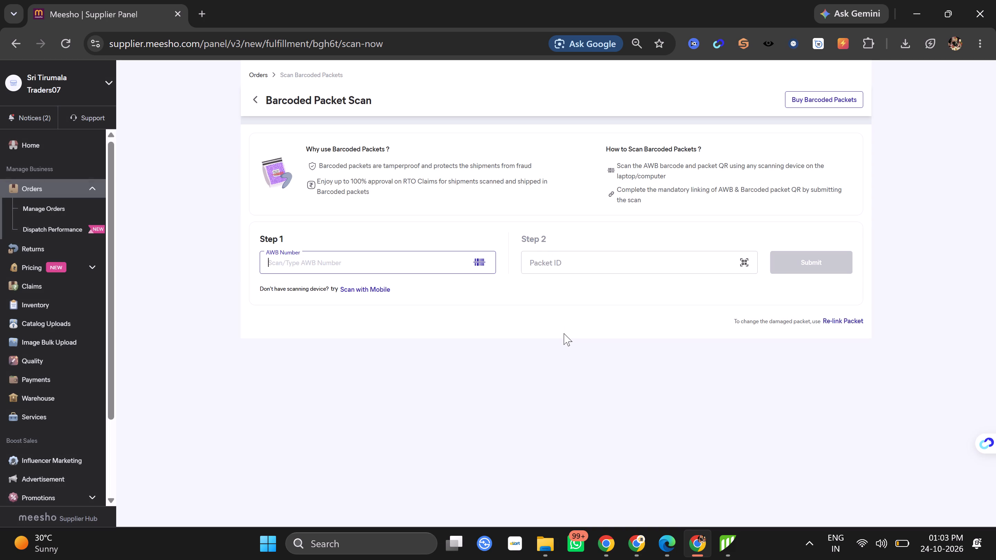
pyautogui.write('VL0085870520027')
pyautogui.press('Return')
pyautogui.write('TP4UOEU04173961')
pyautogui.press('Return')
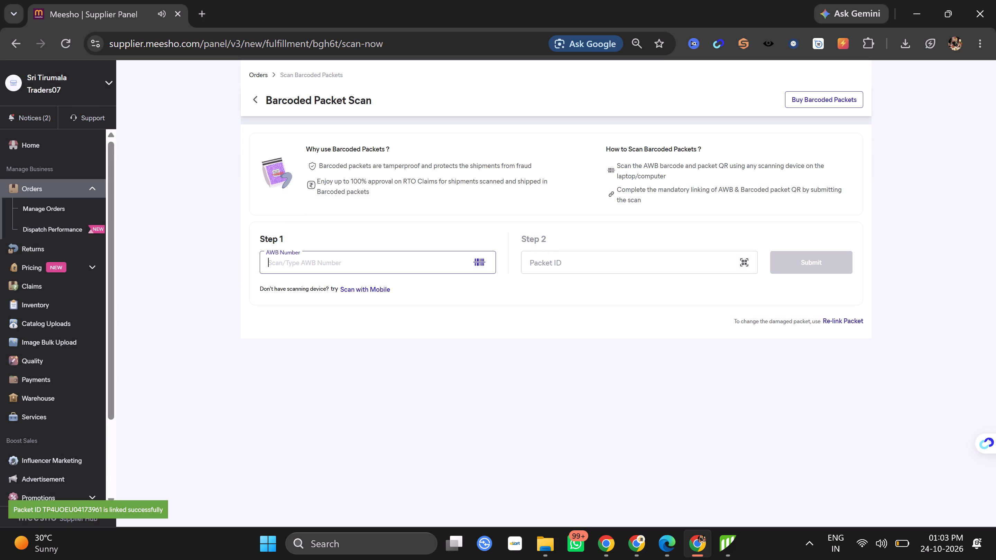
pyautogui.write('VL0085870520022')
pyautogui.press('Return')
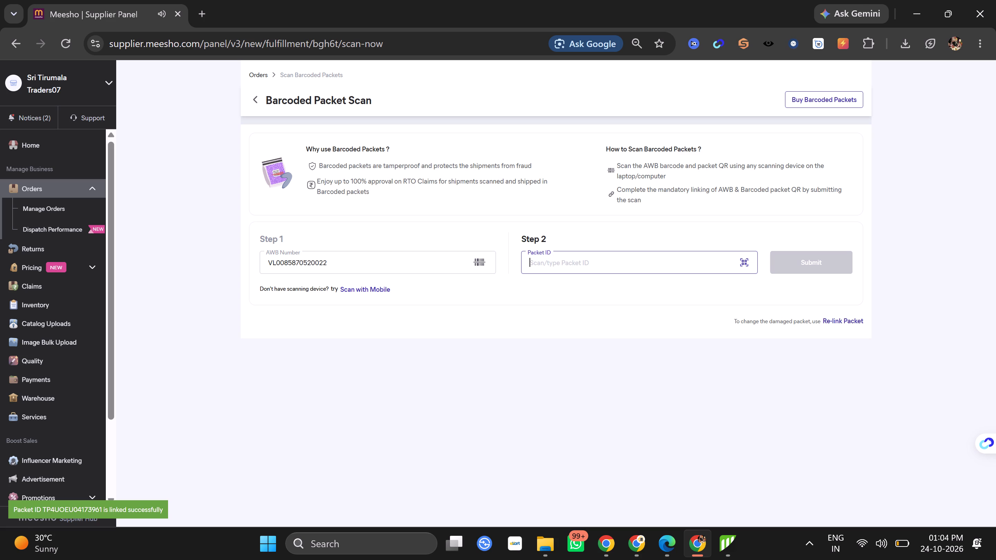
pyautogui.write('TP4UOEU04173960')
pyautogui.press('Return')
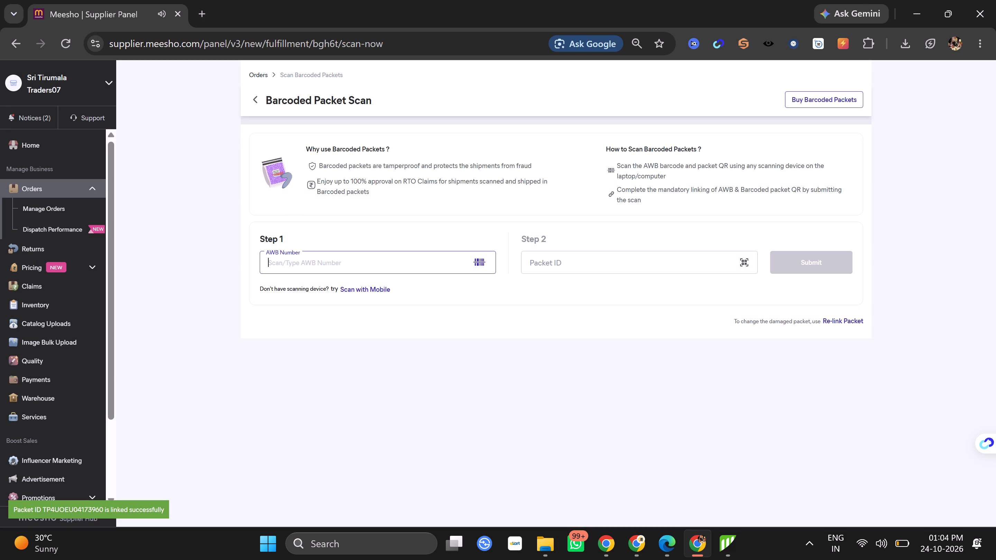
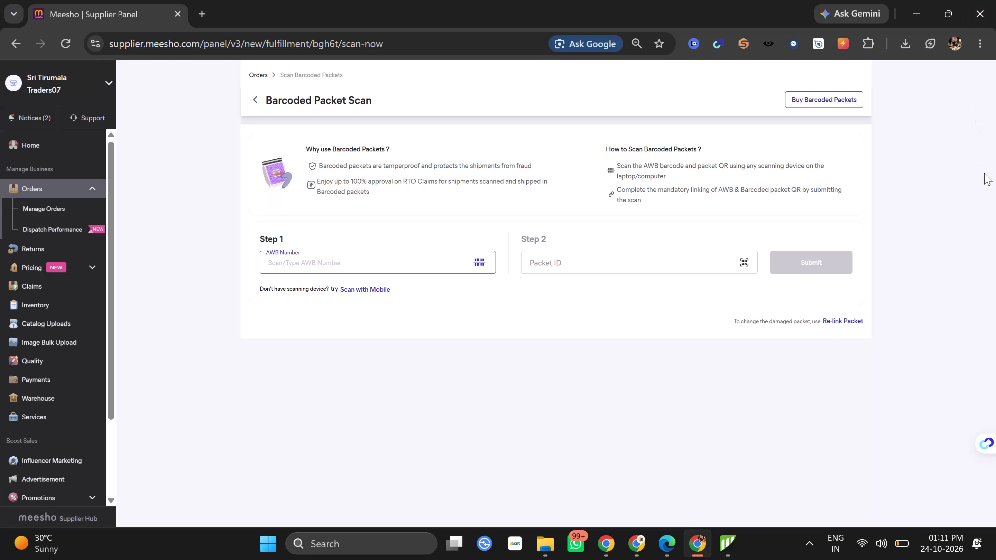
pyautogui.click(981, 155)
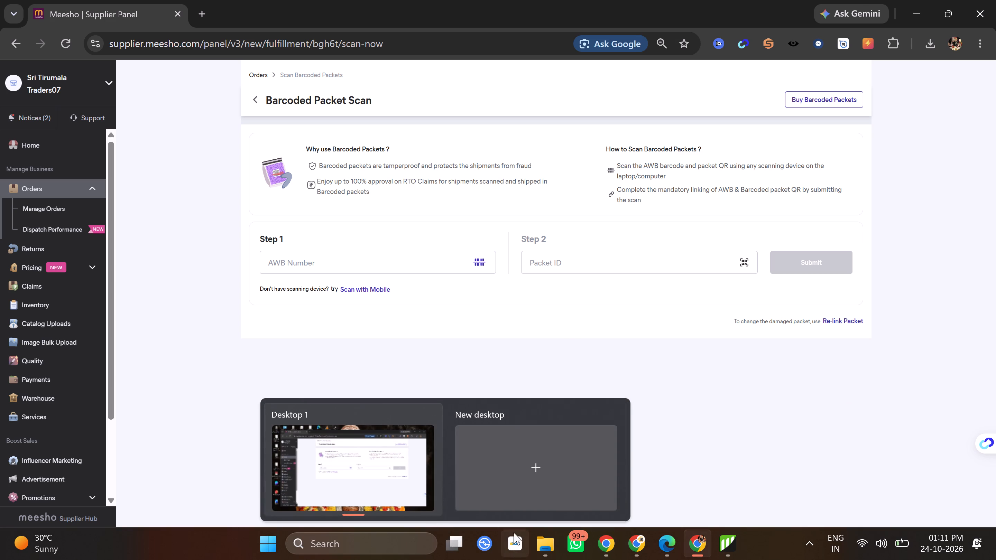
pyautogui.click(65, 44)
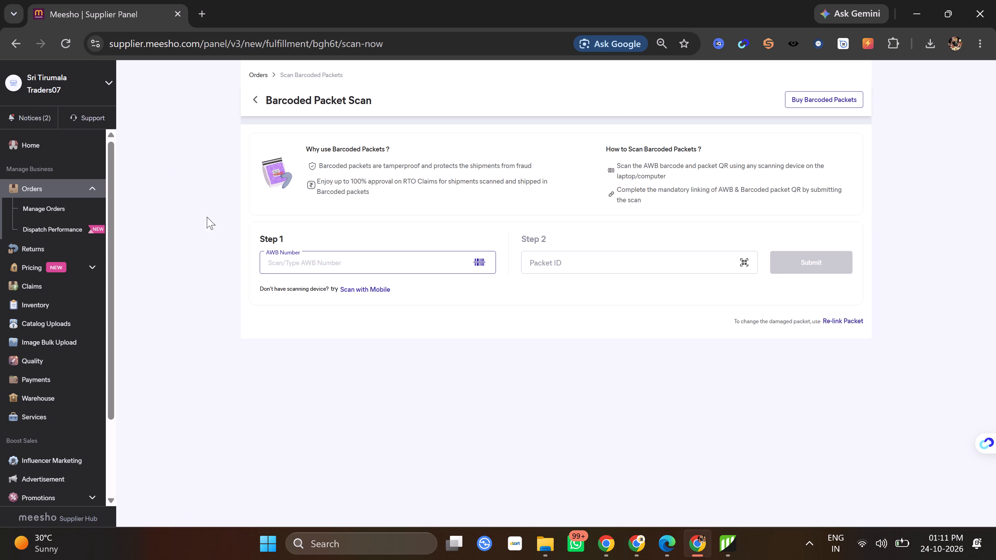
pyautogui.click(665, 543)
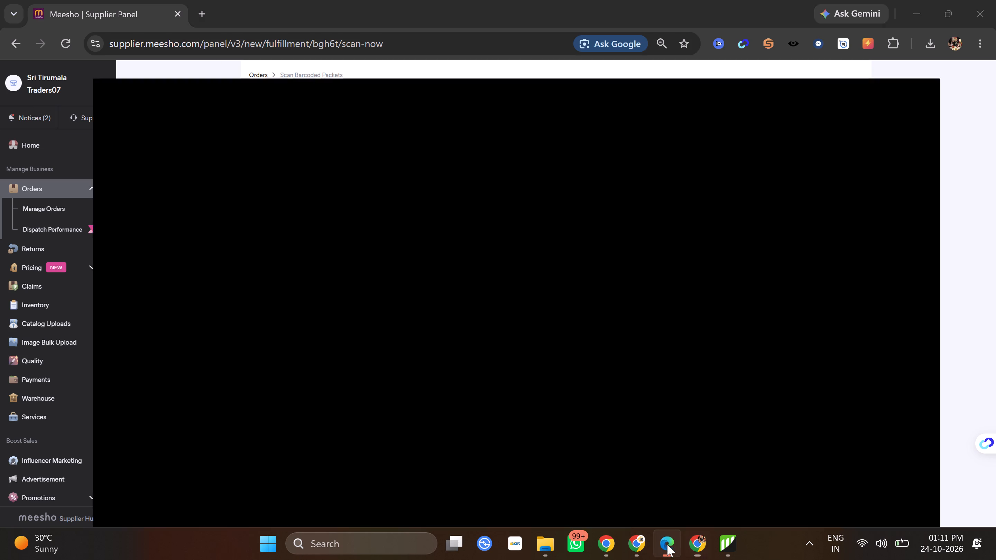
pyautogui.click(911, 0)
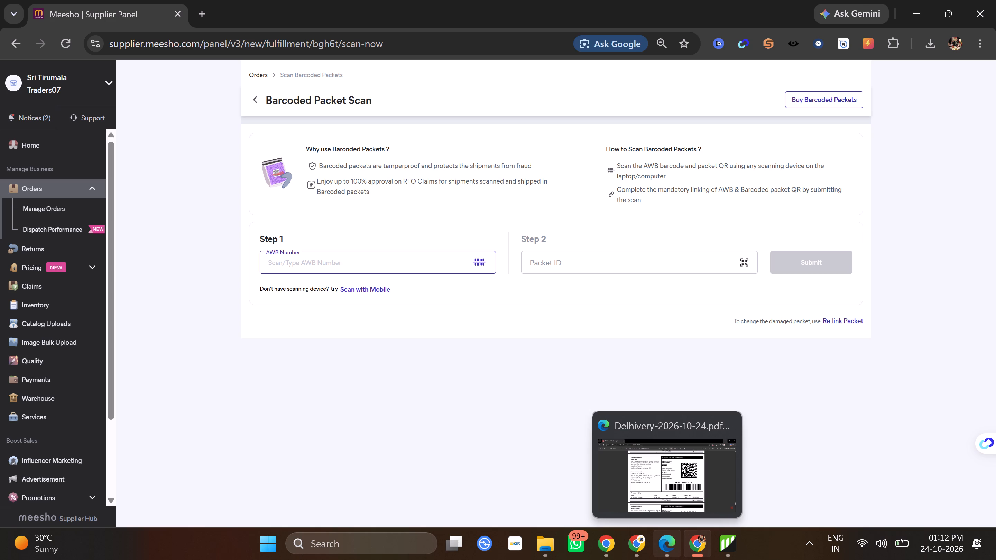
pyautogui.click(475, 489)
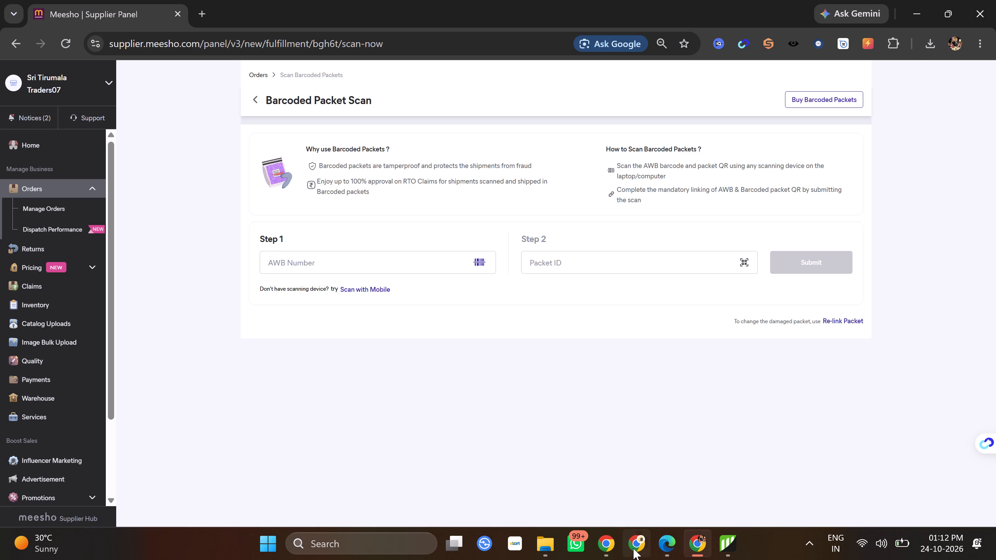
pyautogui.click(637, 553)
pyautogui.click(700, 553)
# Open the order management page and look through the pending orders.
pyautogui.click(75, 199)
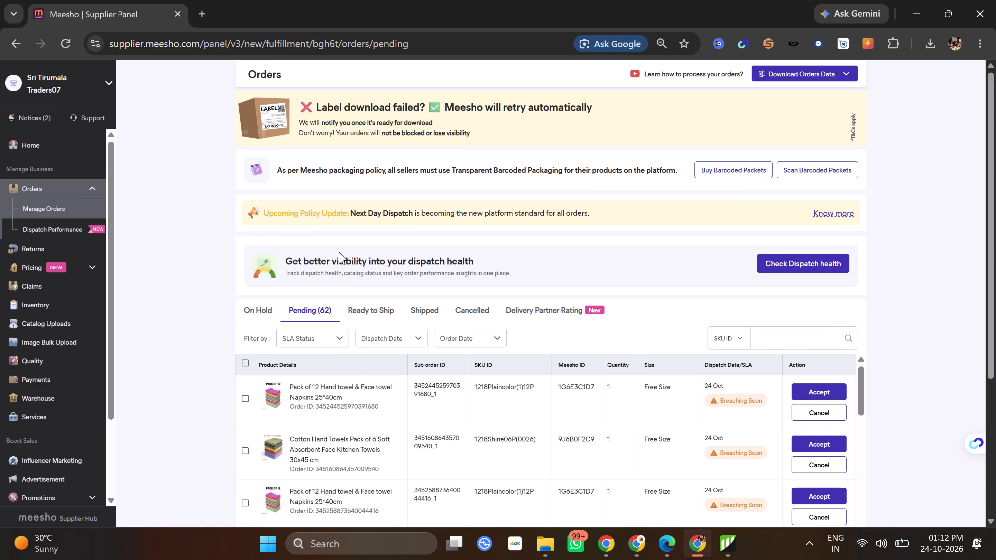
pyautogui.scroll(-2, 569, 204)
pyautogui.scroll(-6, 532, 336)
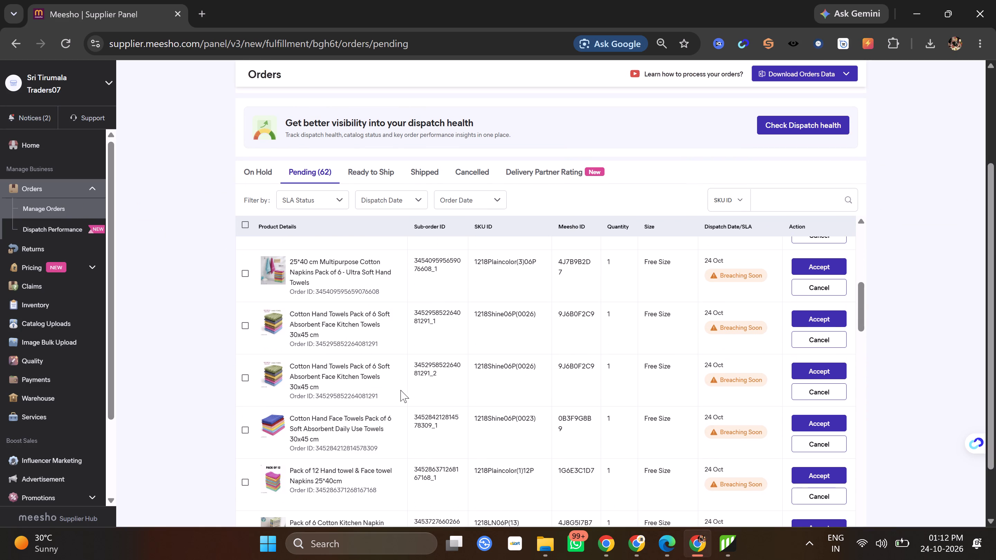
# Browse the active inventory catalogs and open the Hand & Face Towels catalog with ID 319091872.
pyautogui.scroll(-2, 59, 373)
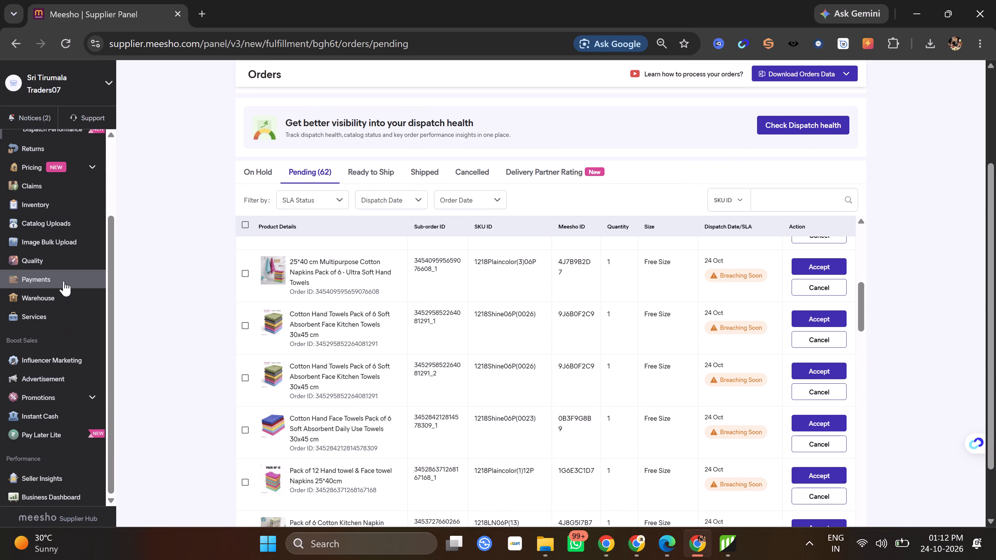
pyautogui.scroll(2, 66, 199)
pyautogui.click(57, 301)
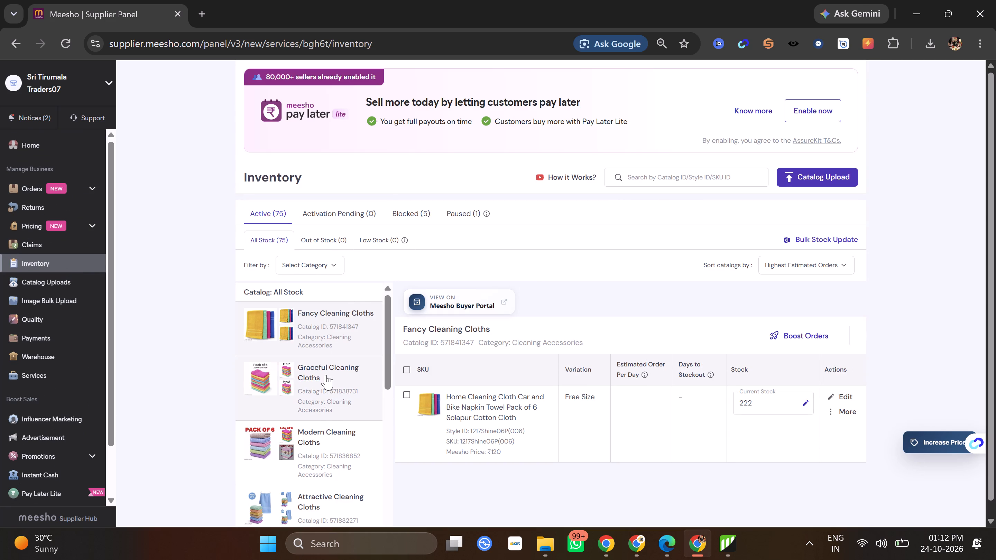
pyautogui.scroll(-1, 349, 274)
pyautogui.scroll(-14, 351, 372)
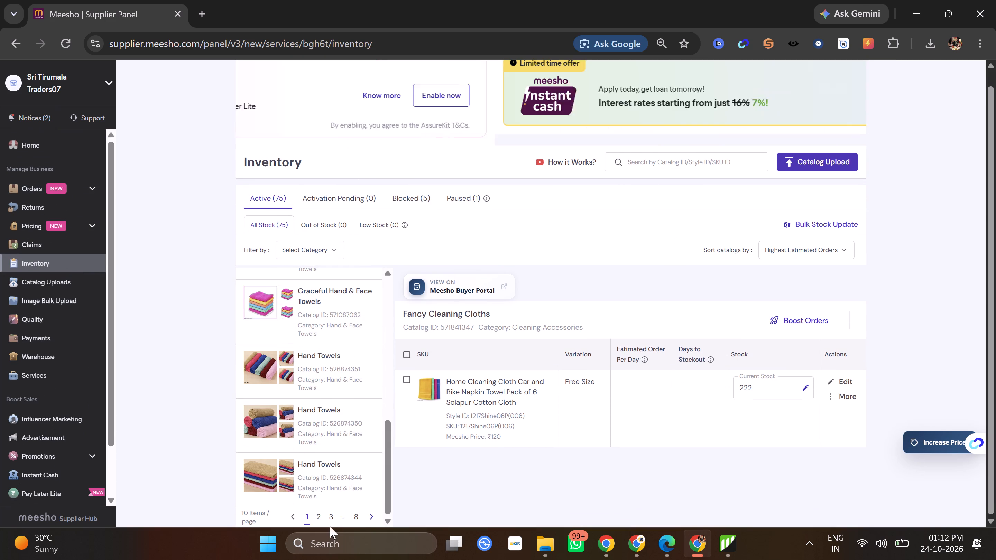
pyautogui.click(330, 517)
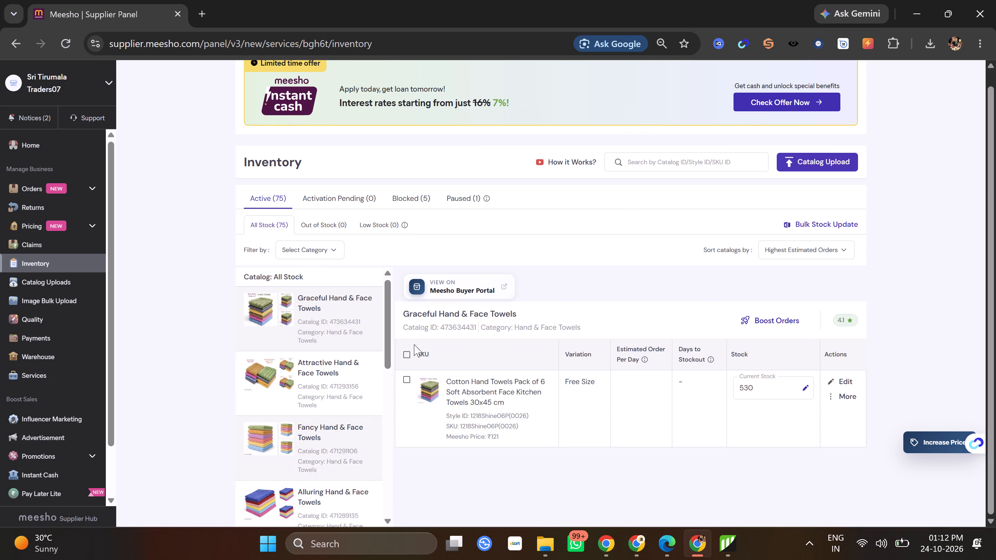
pyautogui.scroll(-4, 364, 334)
pyautogui.scroll(-5, 350, 381)
pyautogui.click(329, 515)
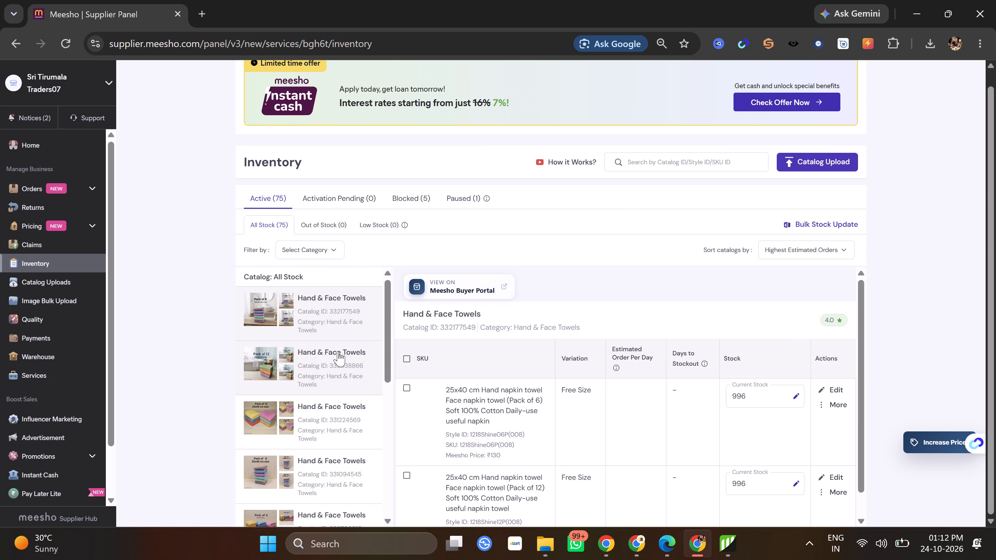
pyautogui.scroll(-5, 305, 349)
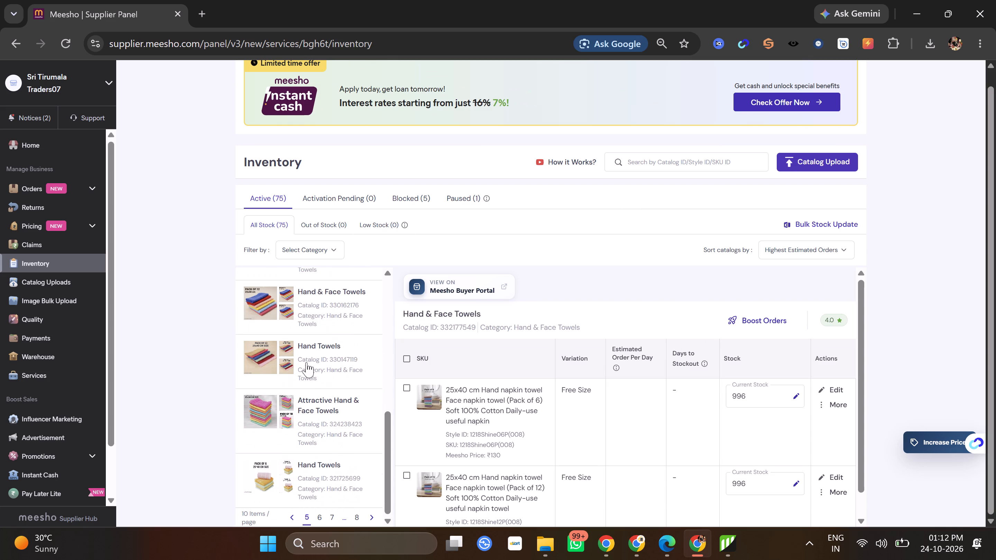
pyautogui.scroll(-5, 306, 367)
pyautogui.click(323, 522)
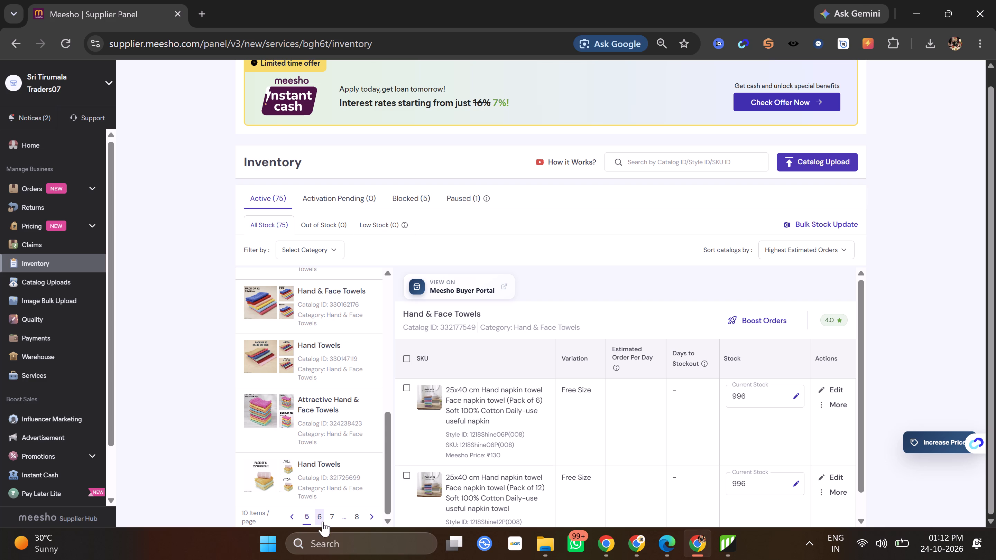
pyautogui.scroll(-4, 335, 344)
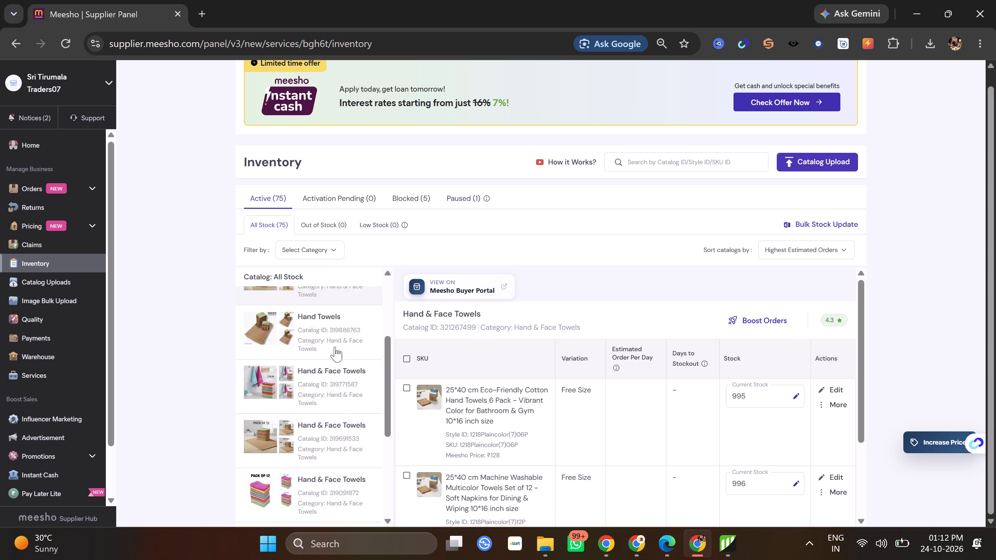
pyautogui.click(270, 346)
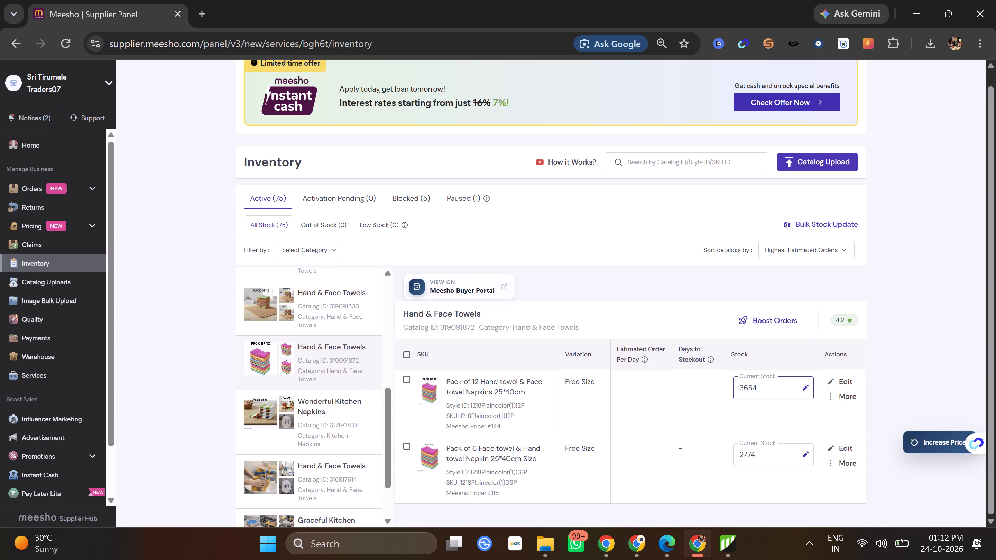
# Pause the Pack of 12 Hand towel & Face towel Napkins 25*40cm, SKU 1218Plaincolor(1)12P, and reload the inventory.
pyautogui.scroll(-3, 803, 398)
pyautogui.click(845, 391)
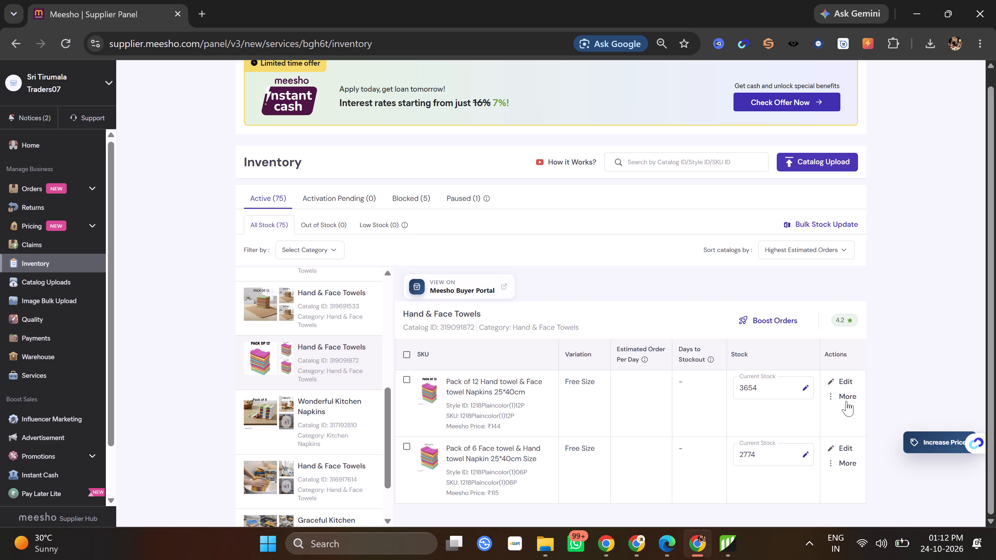
pyautogui.click(844, 393)
pyautogui.click(830, 428)
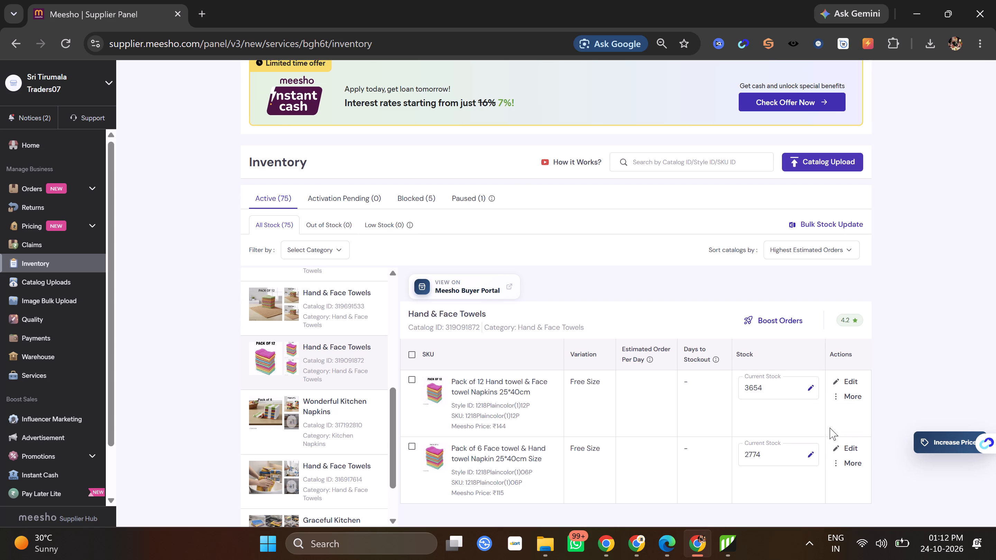
pyautogui.click(67, 43)
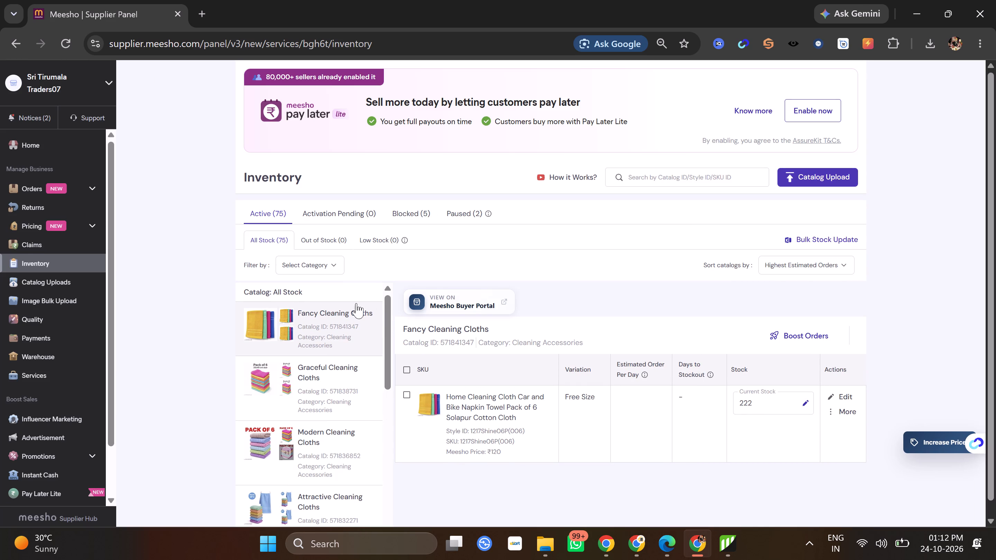
# Return to the pending orders and look through the list.
pyautogui.click(14, 188)
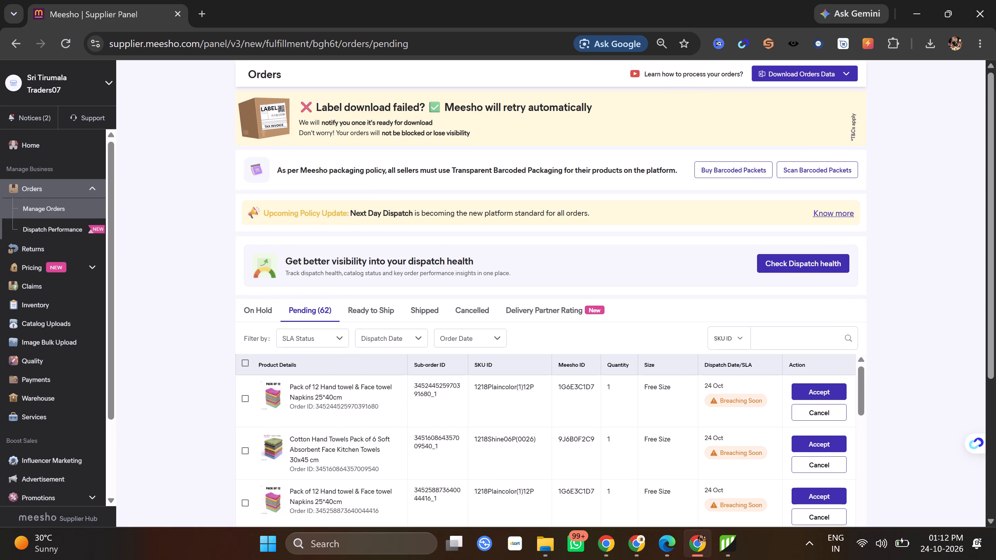
pyautogui.scroll(-4, 498, 210)
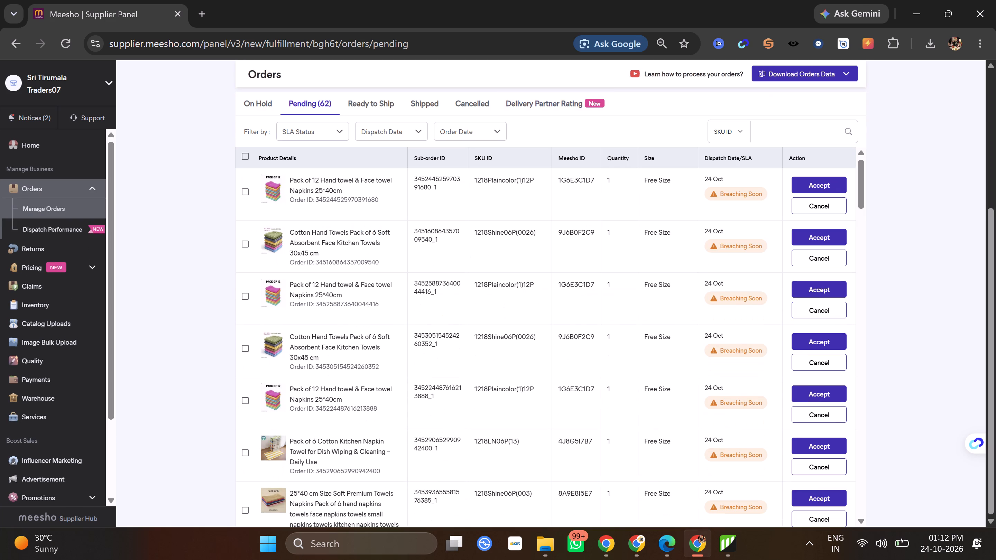
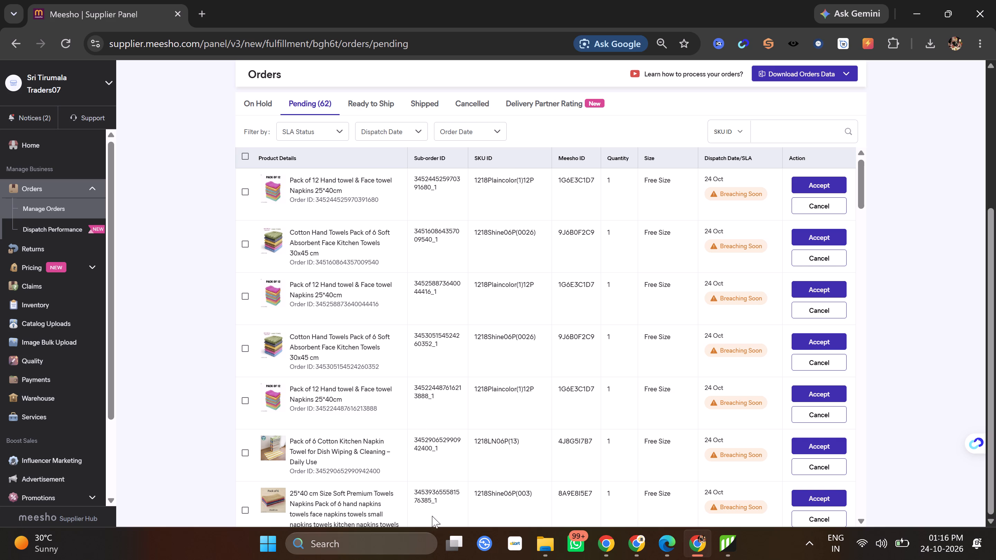
# Switch to Microsoft Edge and close the Delhivery-2026-10-24 shipping label PDF.
pyautogui.scroll(-2, 489, 392)
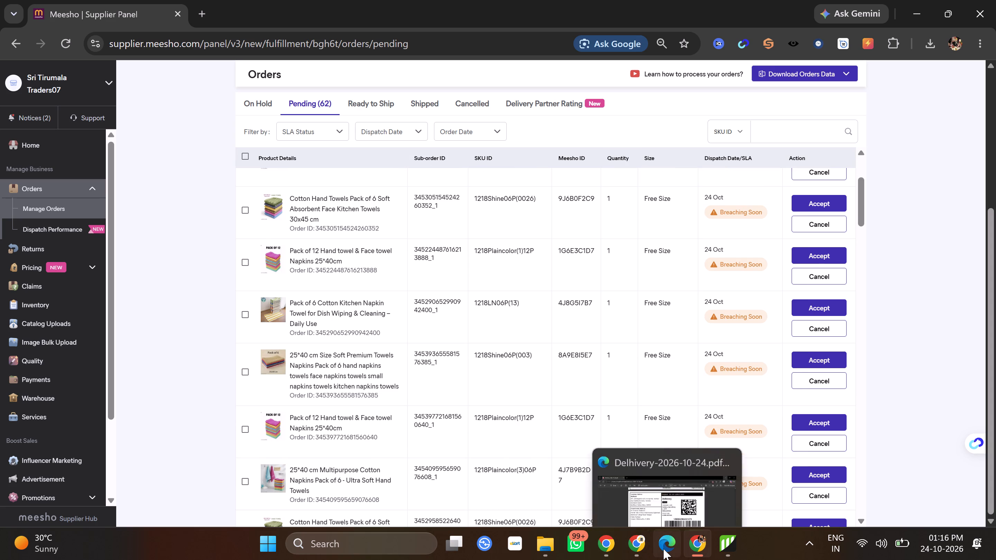
pyautogui.click(663, 549)
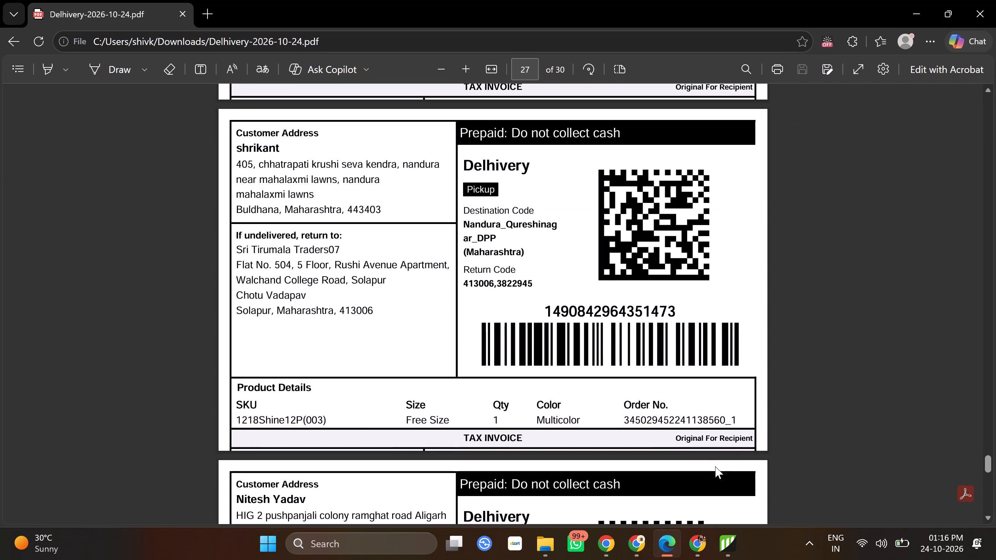
pyautogui.click(980, 0)
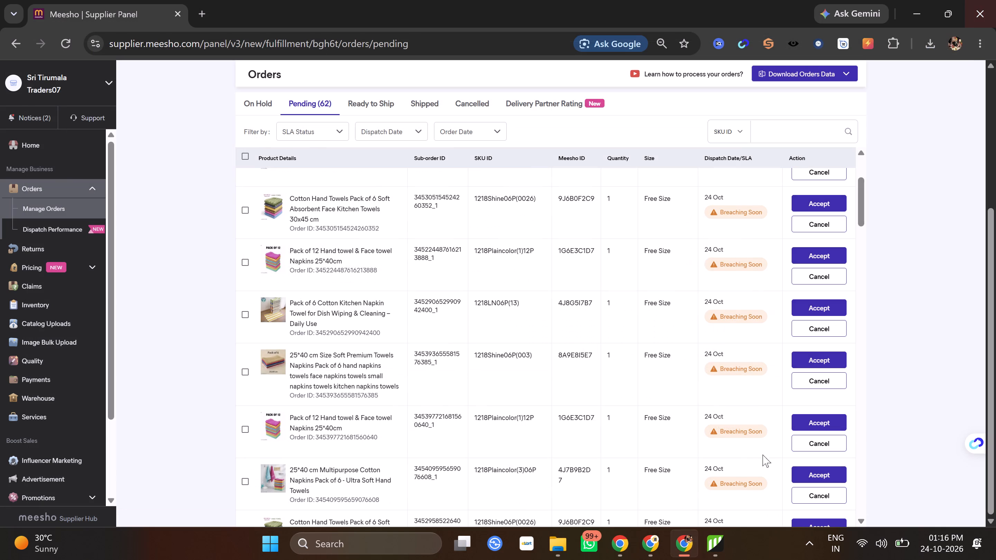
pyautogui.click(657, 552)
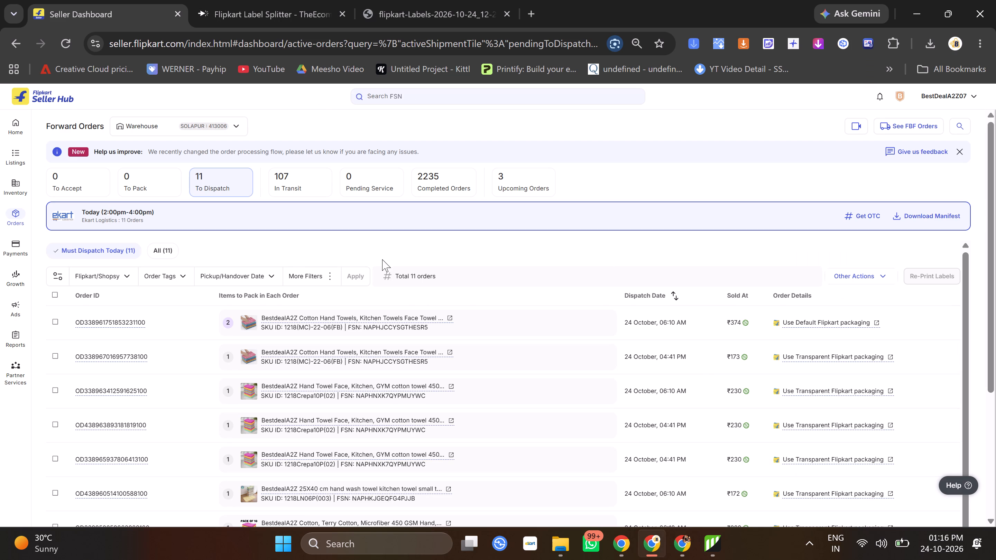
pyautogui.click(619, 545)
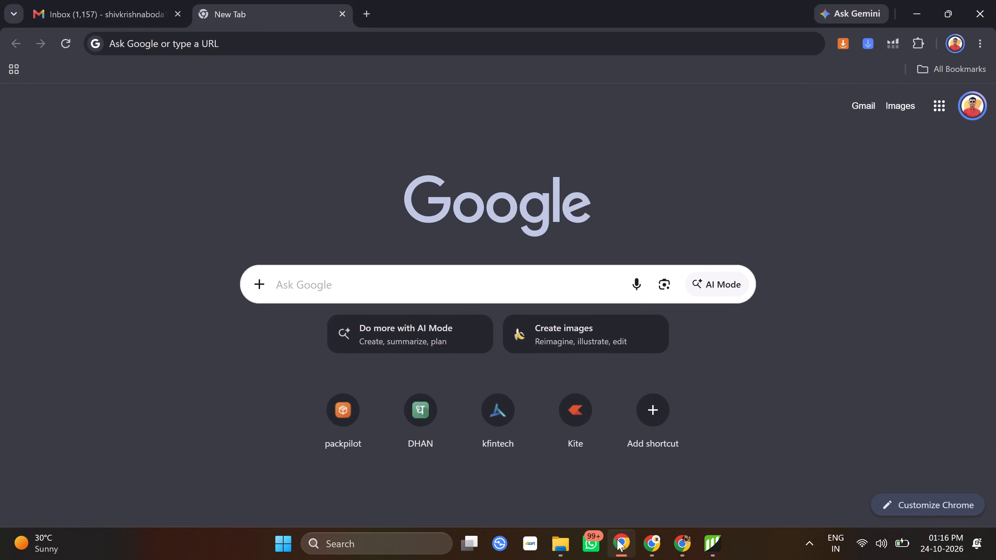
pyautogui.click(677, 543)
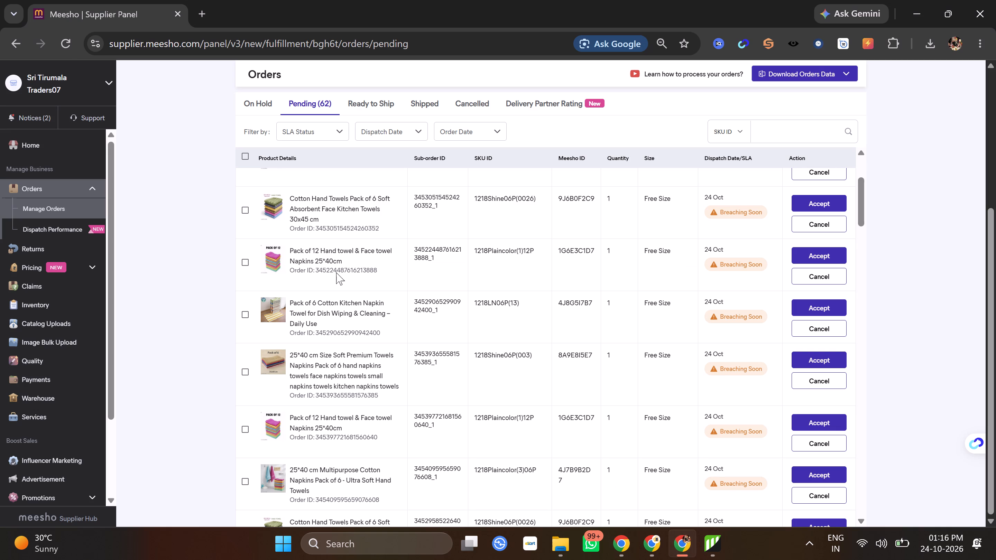
# Reload the pending orders, copy SKU ID 1218Plaincolor(1)12P from a 12-pack towel order, and search the Ready to Ship orders for it.
pyautogui.click(65, 49)
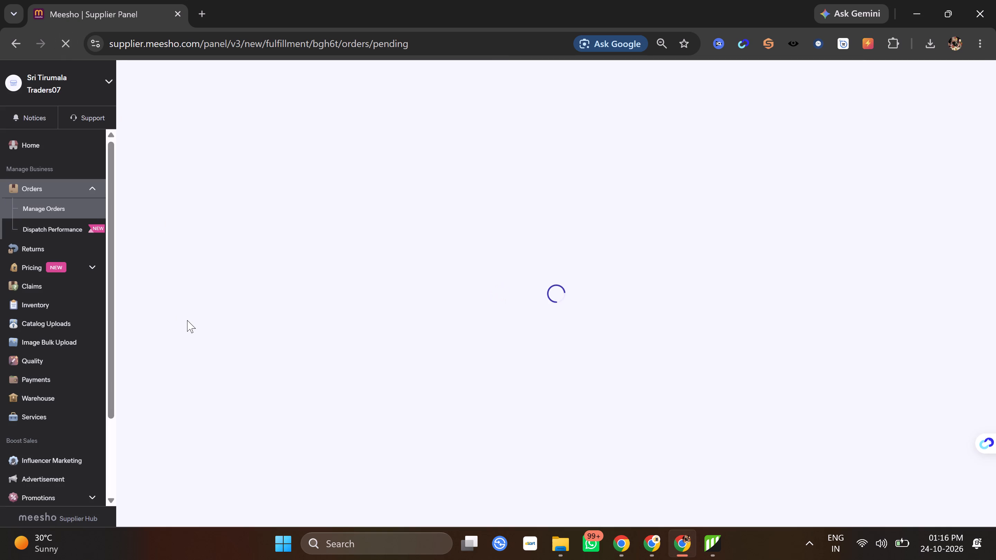
pyautogui.scroll(-2, 403, 299)
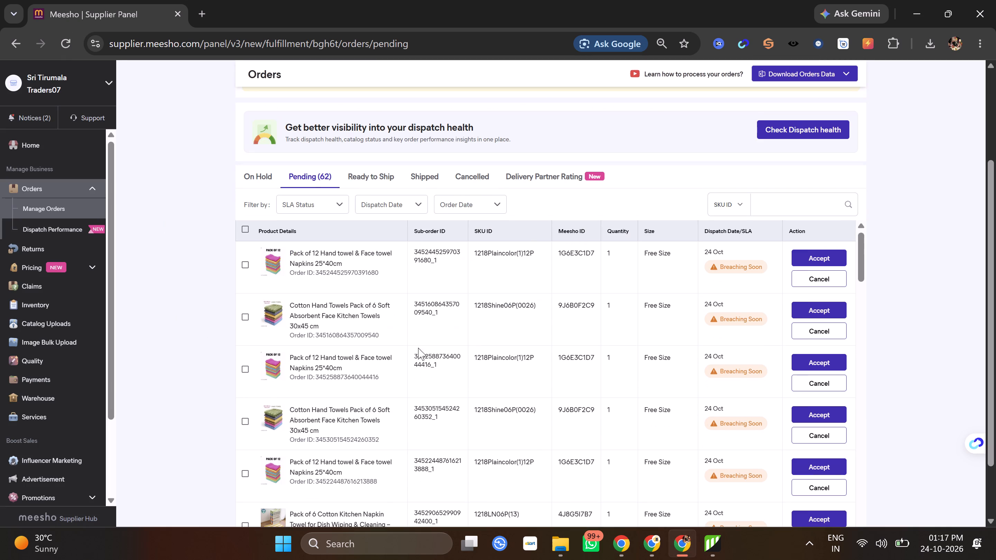
pyautogui.scroll(-2, 645, 305)
pyautogui.scroll(-3, 627, 348)
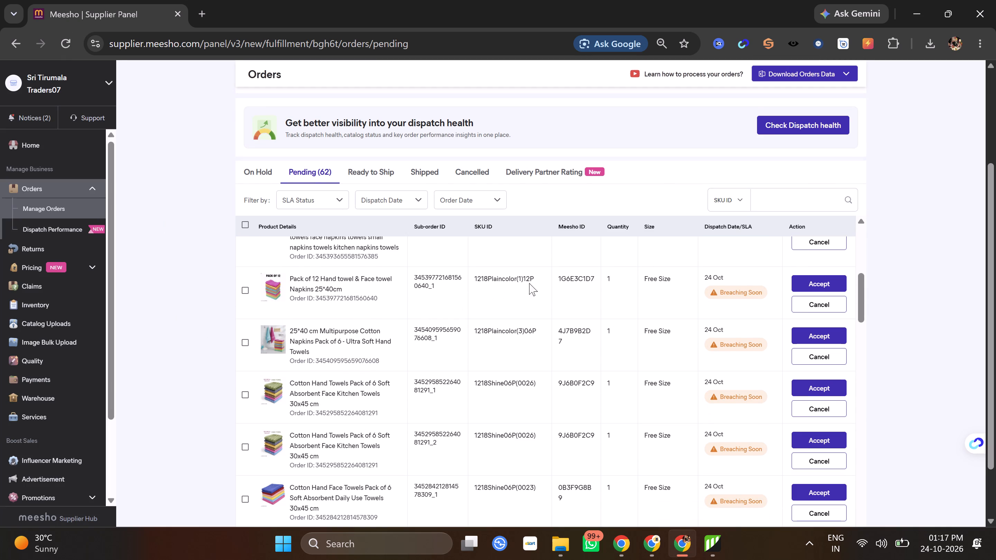
pyautogui.moveTo(542, 279); pyautogui.dragTo(468, 283)
pyautogui.rightClick(487, 279)
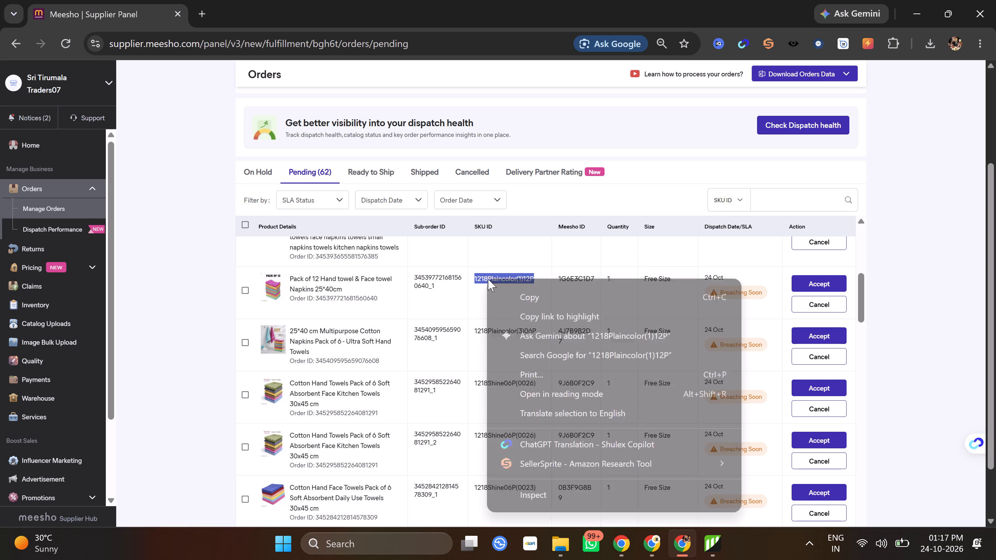
pyautogui.click(559, 296)
pyautogui.click(373, 164)
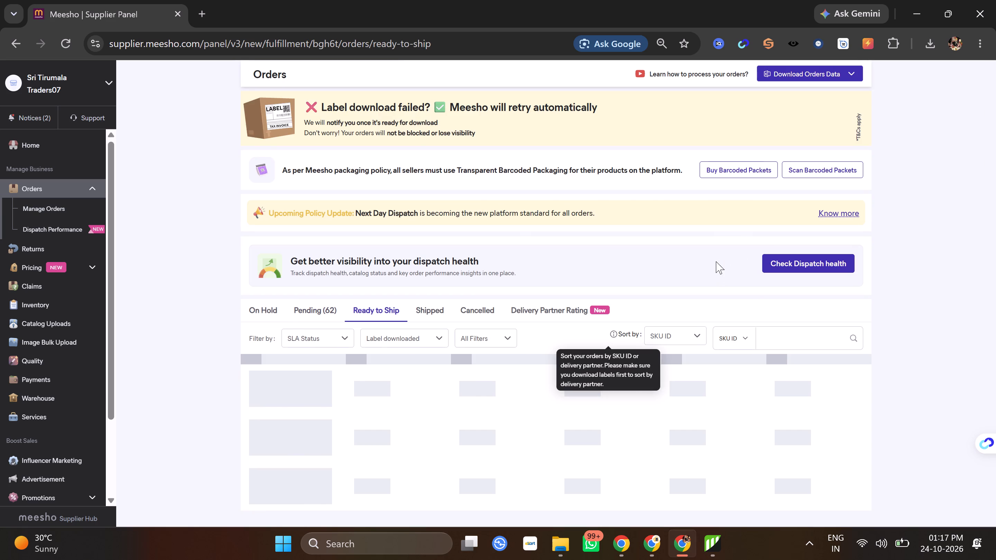
pyautogui.click(792, 335)
pyautogui.rightClick(792, 335)
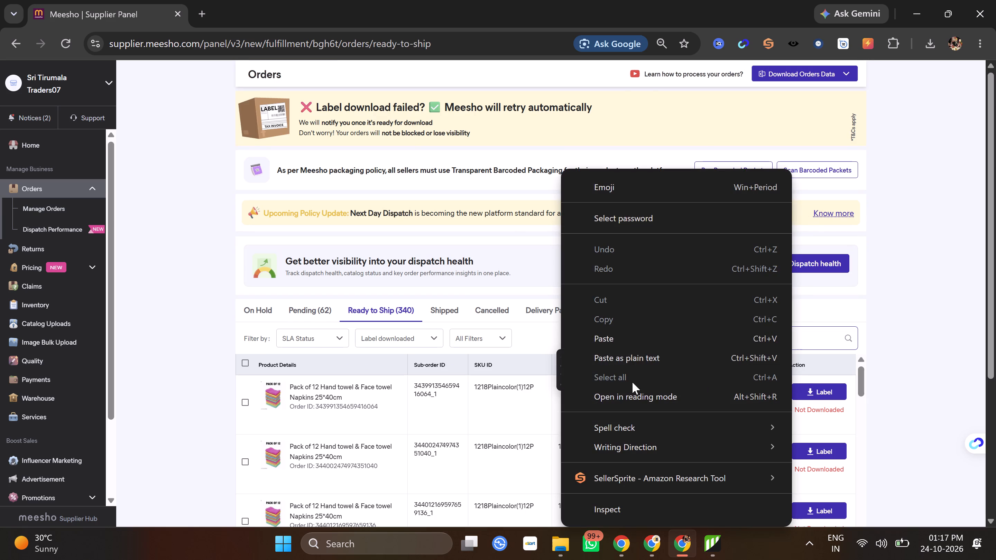
pyautogui.click(629, 336)
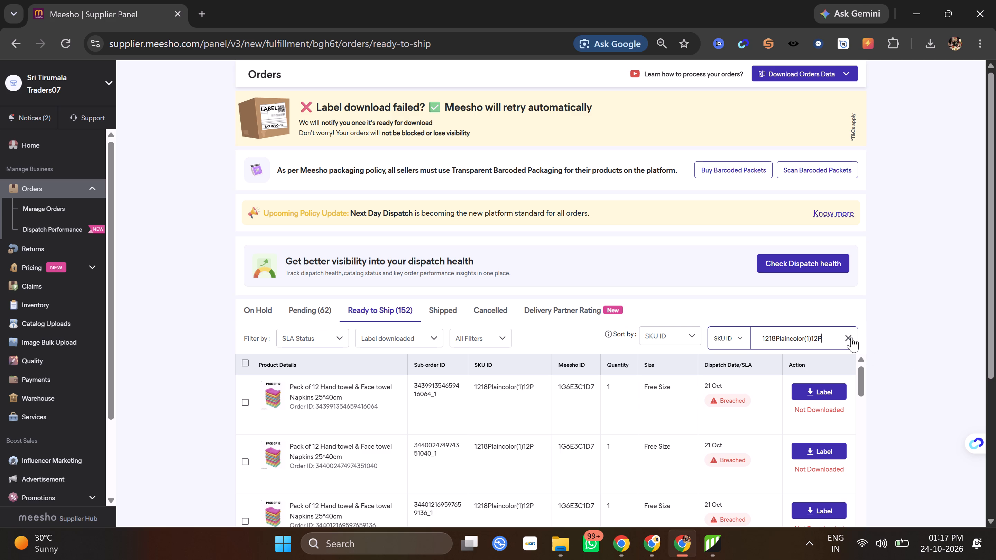
# Copy the first pending order's SKU ID, 1218Plaincolor(1)12P, check the Ready to Ship orders for it, and clear the search.
pyautogui.click(319, 311)
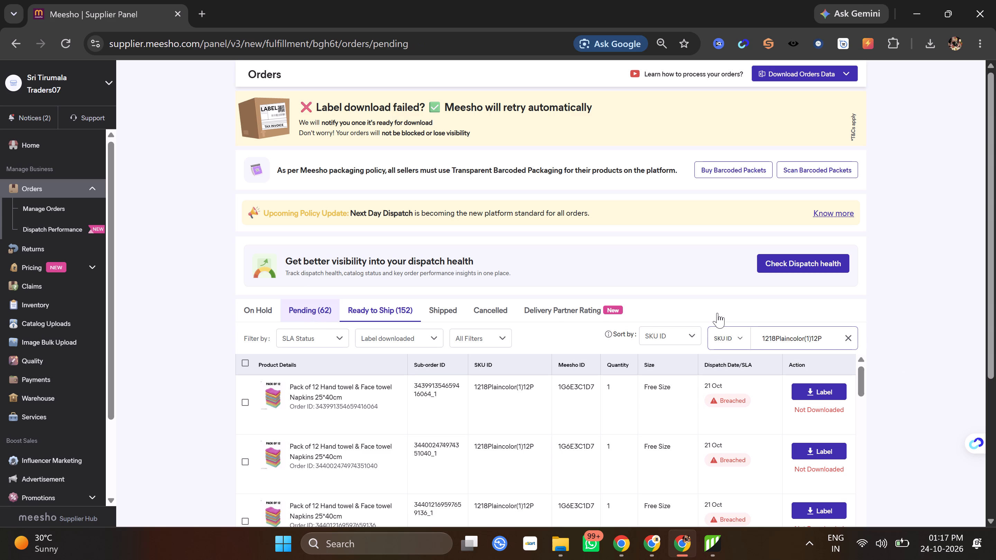
pyautogui.scroll(-4, 599, 246)
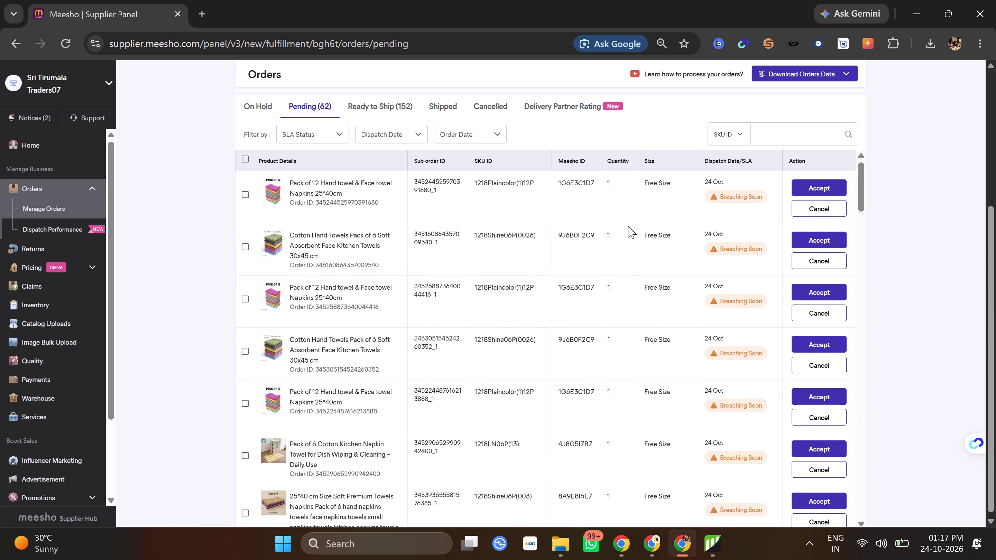
pyautogui.moveTo(539, 182); pyautogui.dragTo(470, 186)
pyautogui.rightClick(491, 180)
pyautogui.click(554, 200)
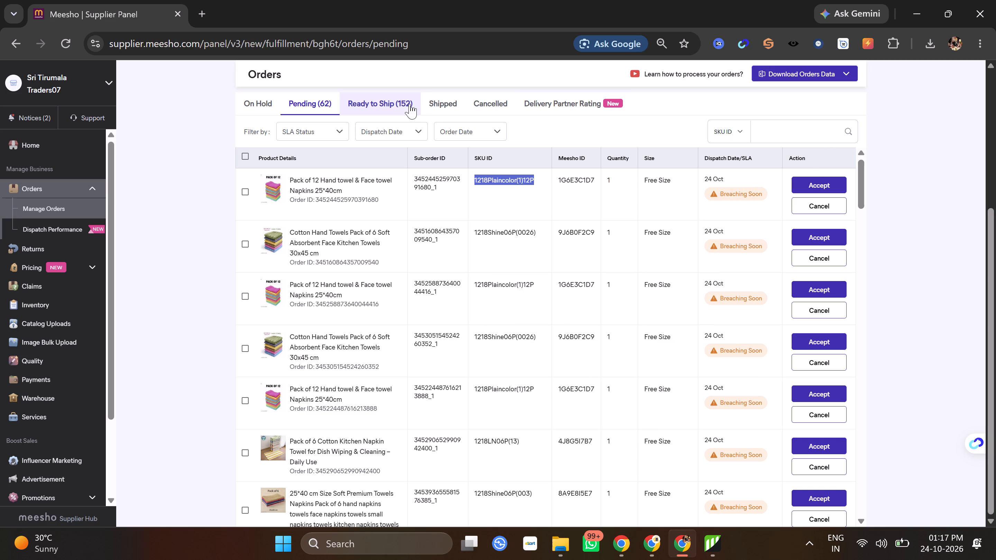
pyautogui.click(403, 101)
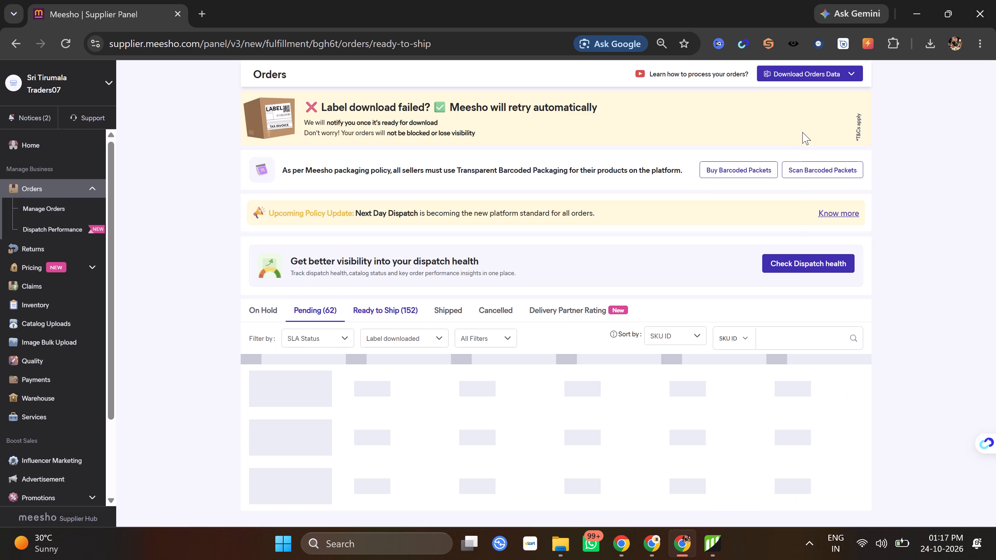
pyautogui.click(800, 338)
pyautogui.rightClick(800, 337)
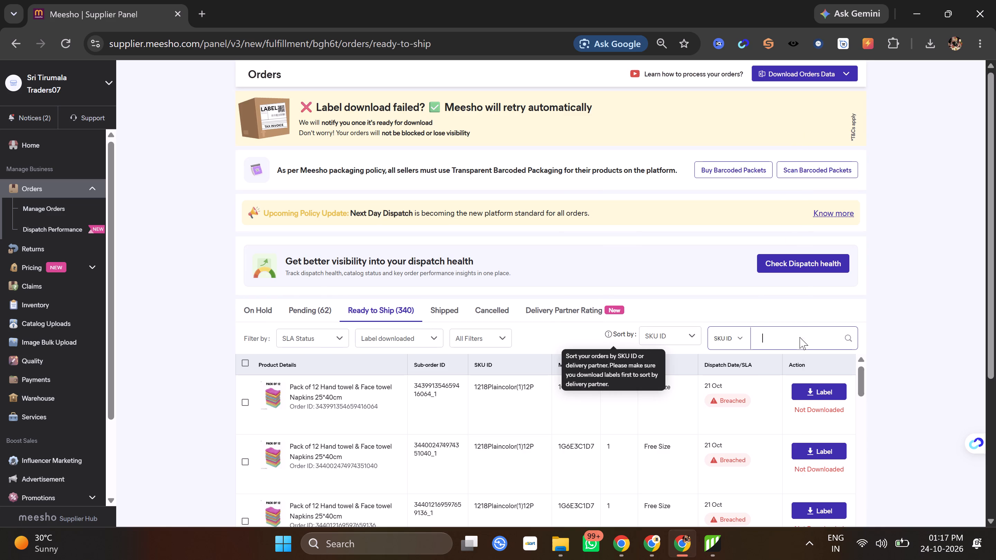
pyautogui.click(681, 338)
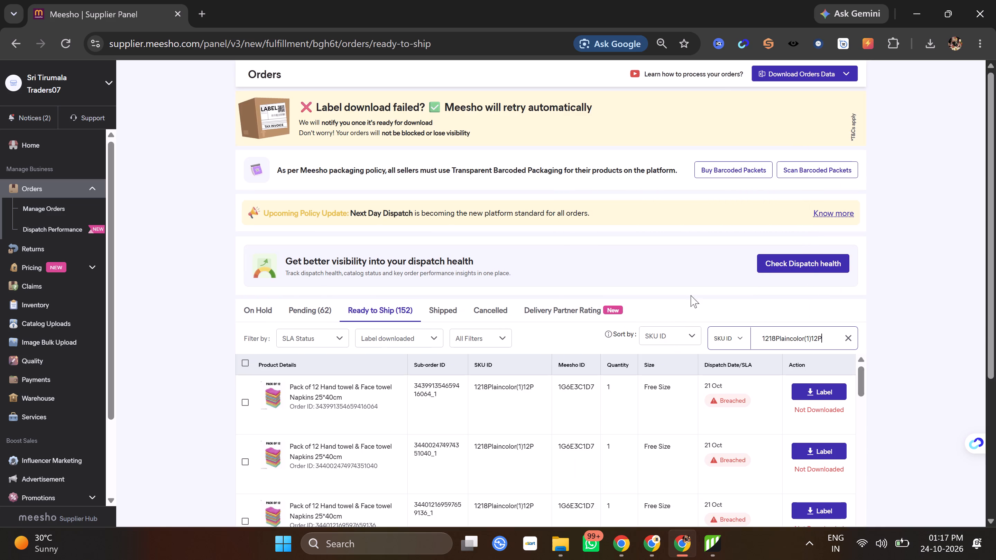
pyautogui.scroll(-3, 694, 250)
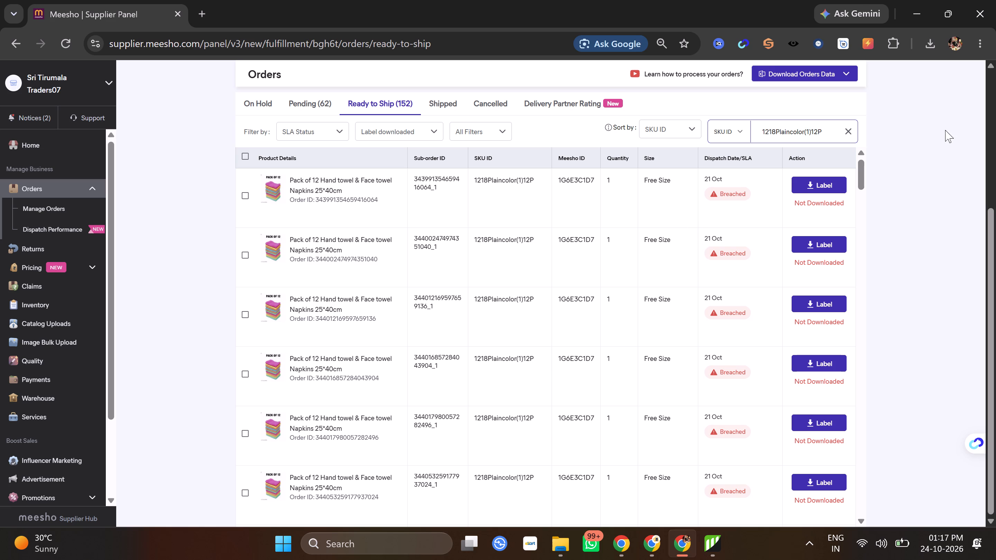
pyautogui.click(848, 134)
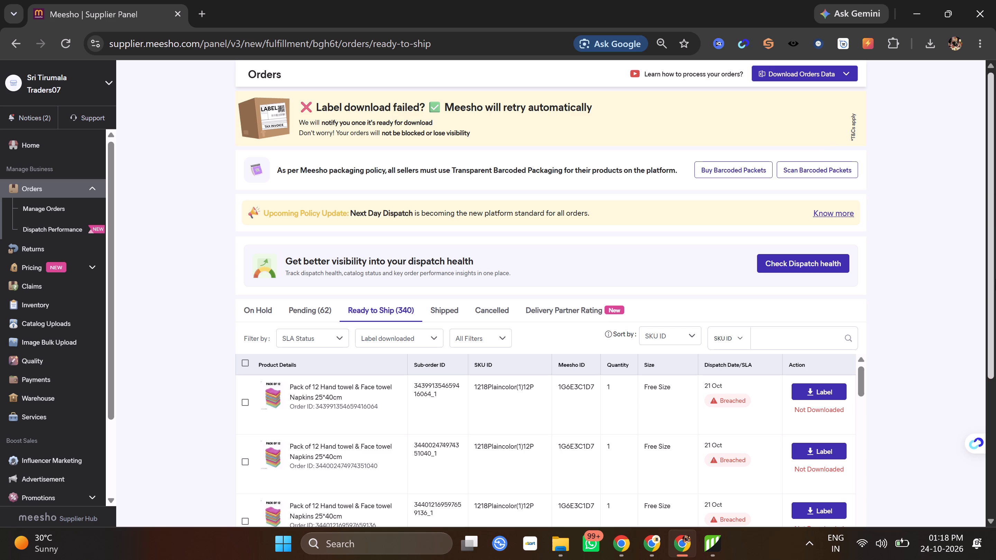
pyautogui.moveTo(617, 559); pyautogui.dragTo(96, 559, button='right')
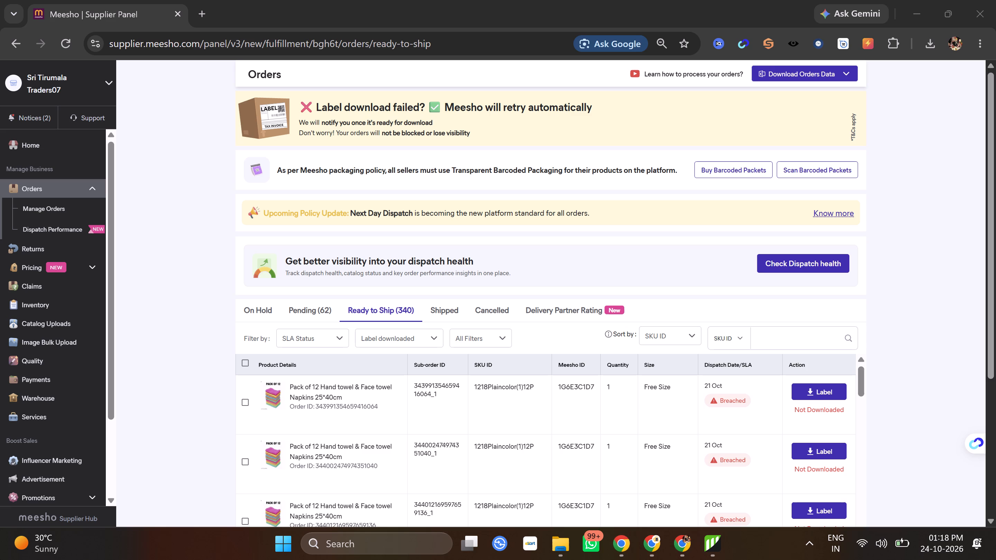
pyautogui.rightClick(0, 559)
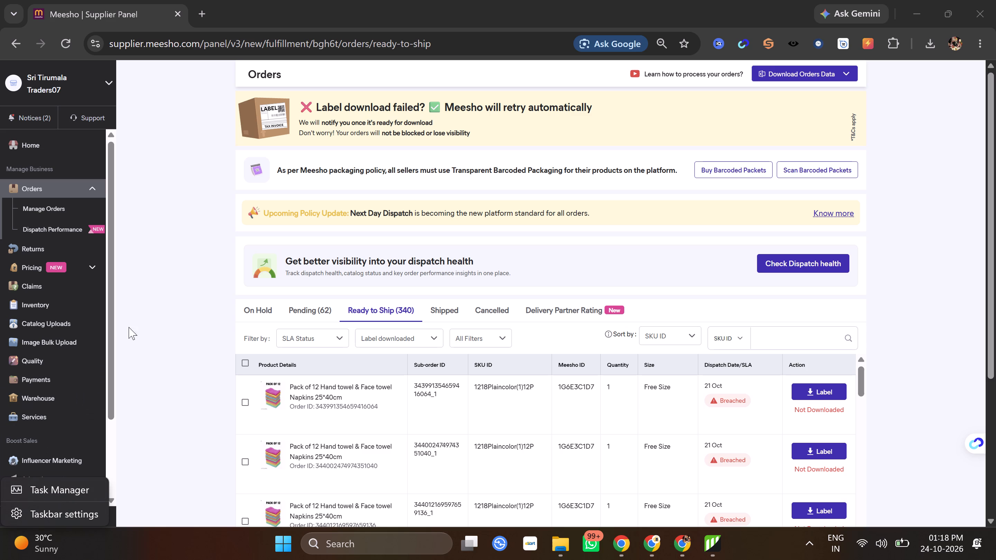
# Look through the unfiltered Ready to Ship orders, examining their SKU IDs, dispatch dates and label status.
pyautogui.scroll(-5, 473, 269)
pyautogui.scroll(-5, 566, 337)
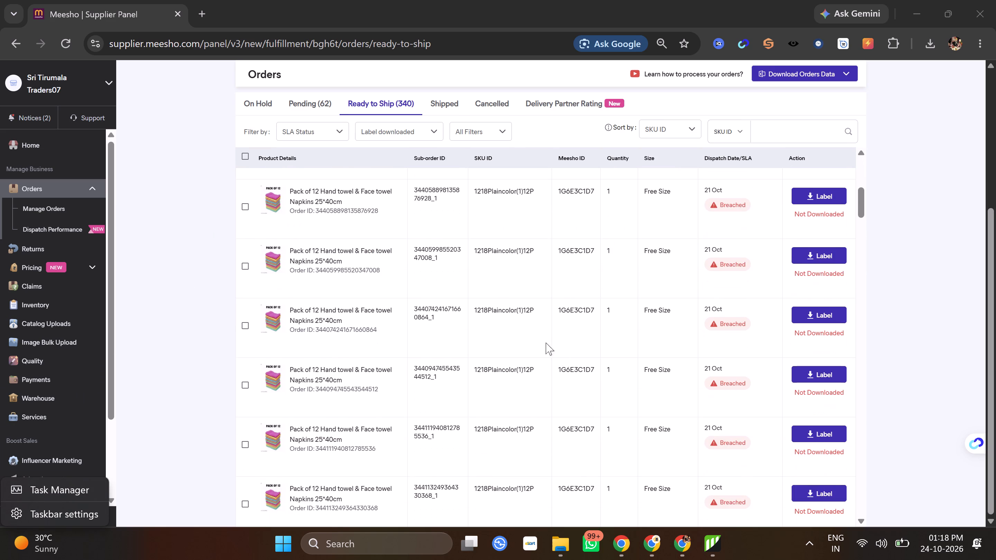
pyautogui.scroll(-3, 689, 334)
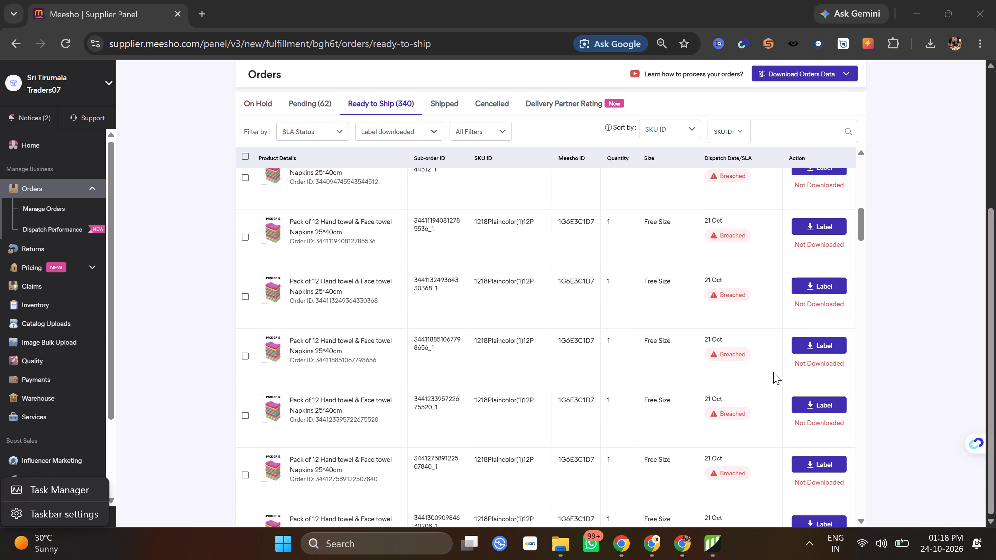
pyautogui.scroll(-4, 714, 405)
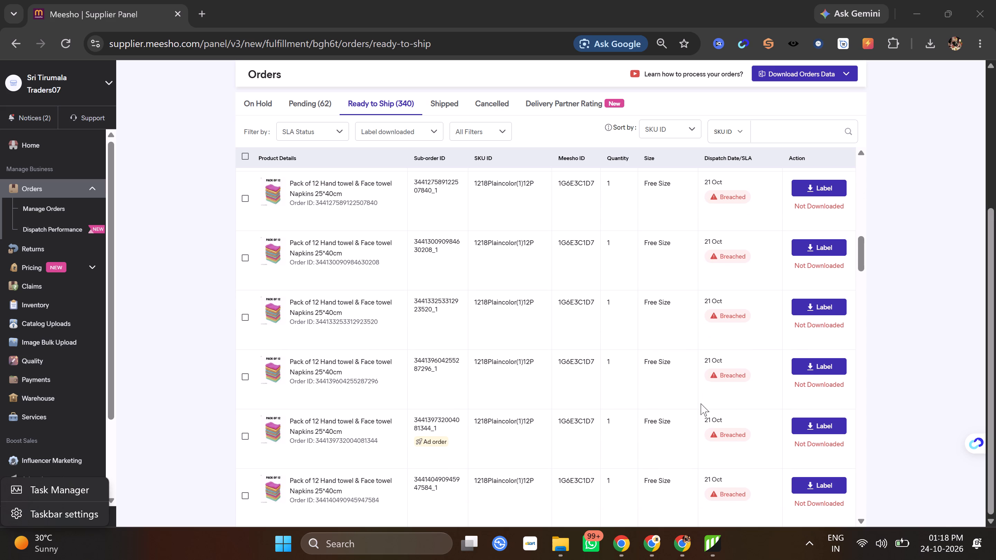
pyautogui.scroll(-3, 631, 391)
pyautogui.scroll(-3, 573, 421)
pyautogui.scroll(1, 573, 421)
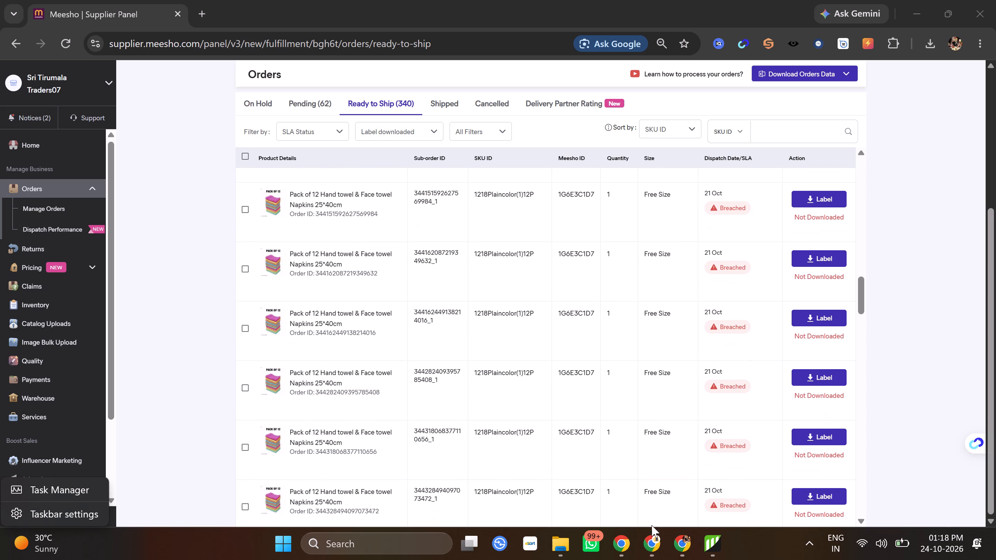
pyautogui.scroll(-2, 652, 385)
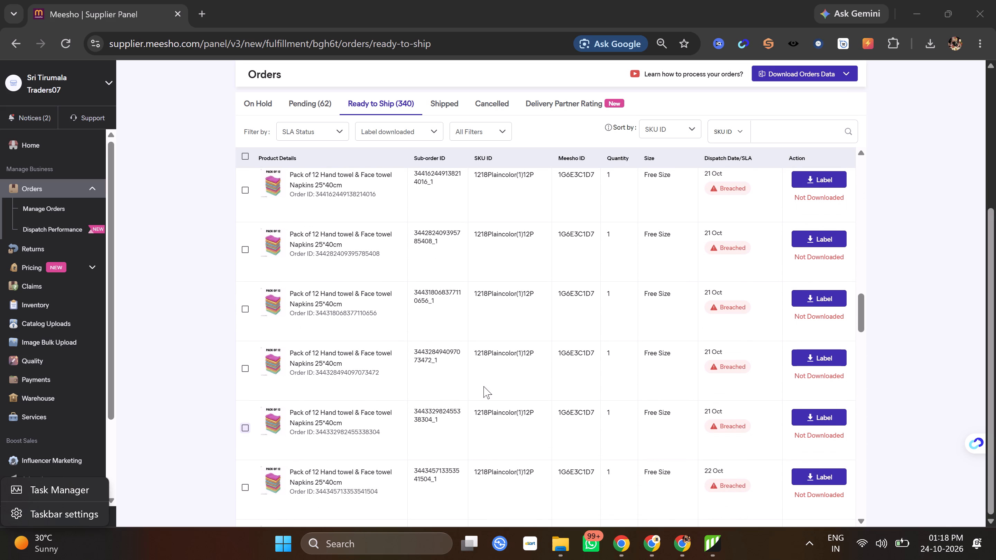
pyautogui.scroll(-4, 530, 382)
pyautogui.scroll(1, 539, 383)
pyautogui.scroll(-4, 539, 383)
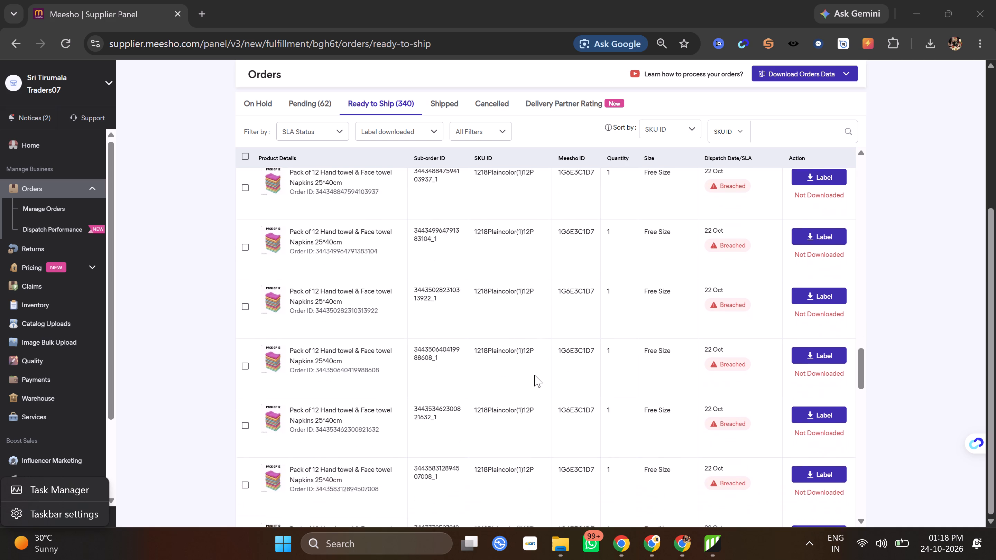
pyautogui.scroll(-3, 526, 377)
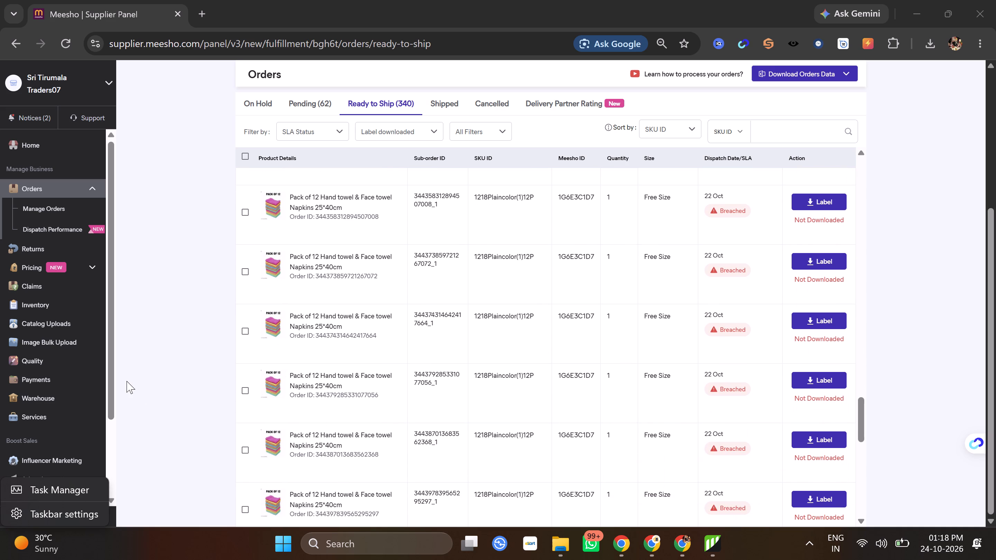
pyautogui.scroll(11, 530, 328)
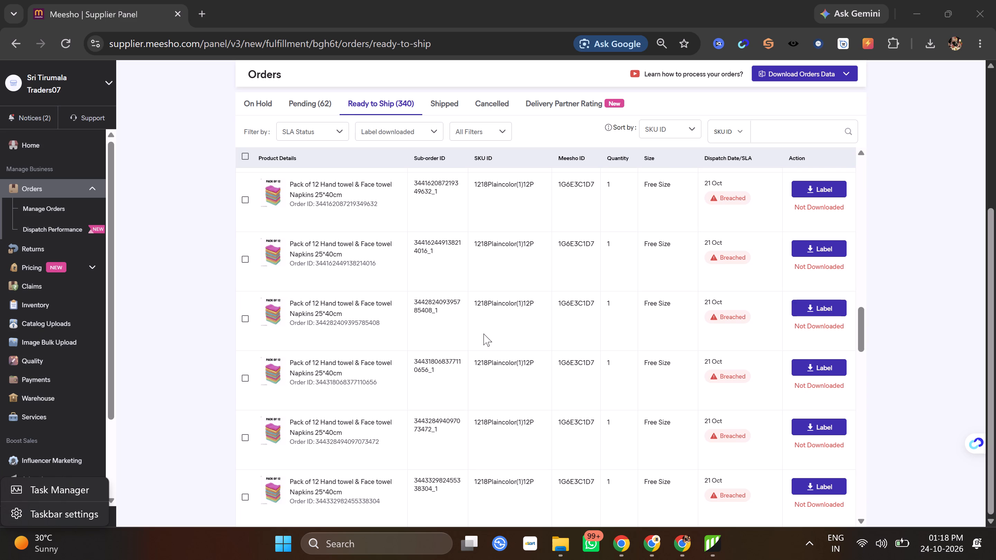
pyautogui.scroll(-4, 527, 315)
pyautogui.scroll(4, 516, 327)
pyautogui.scroll(-5, 609, 334)
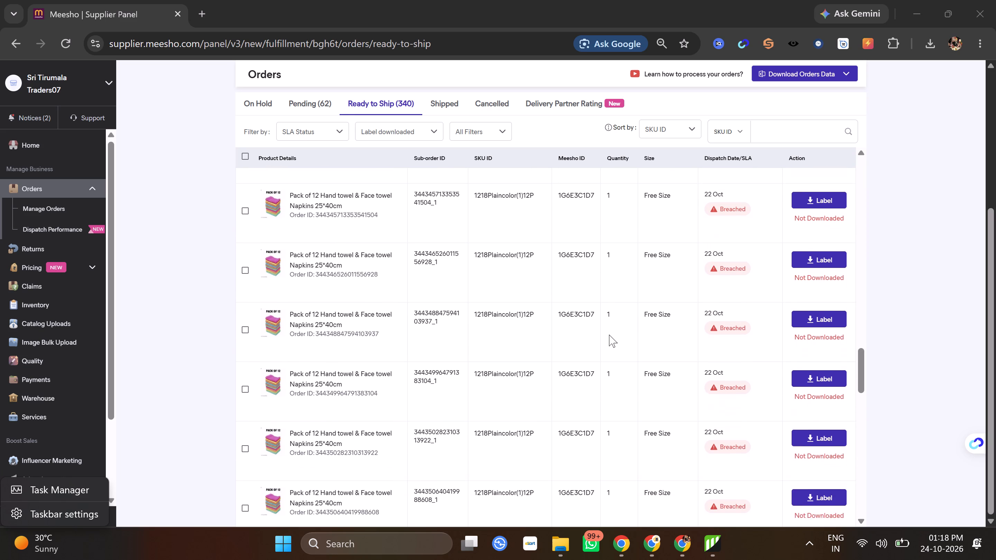
pyautogui.scroll(-4, 608, 335)
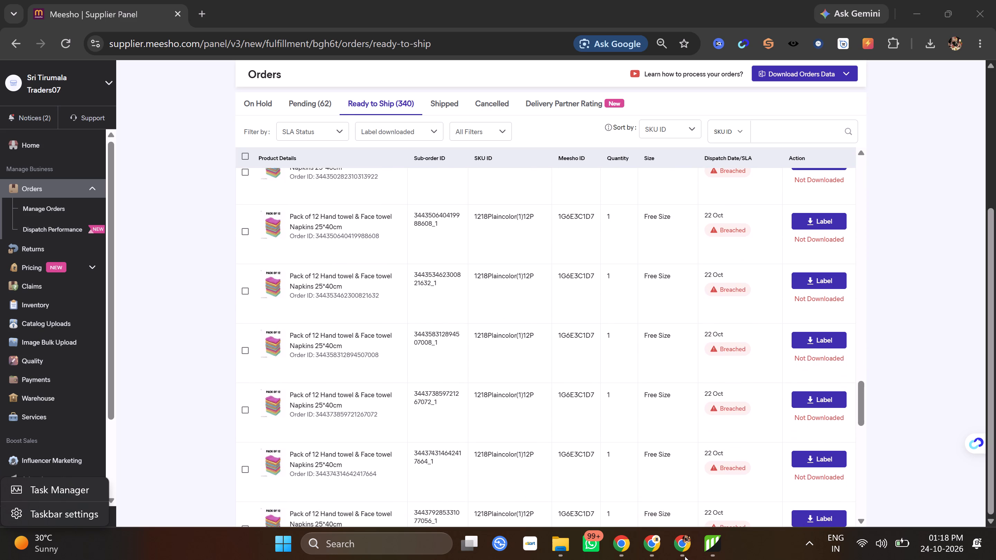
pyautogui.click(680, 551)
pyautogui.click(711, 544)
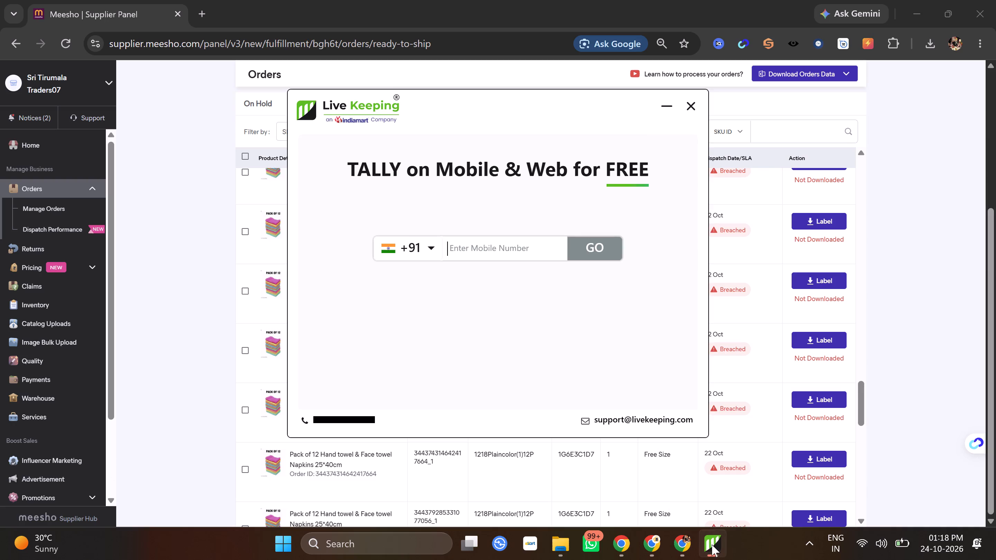
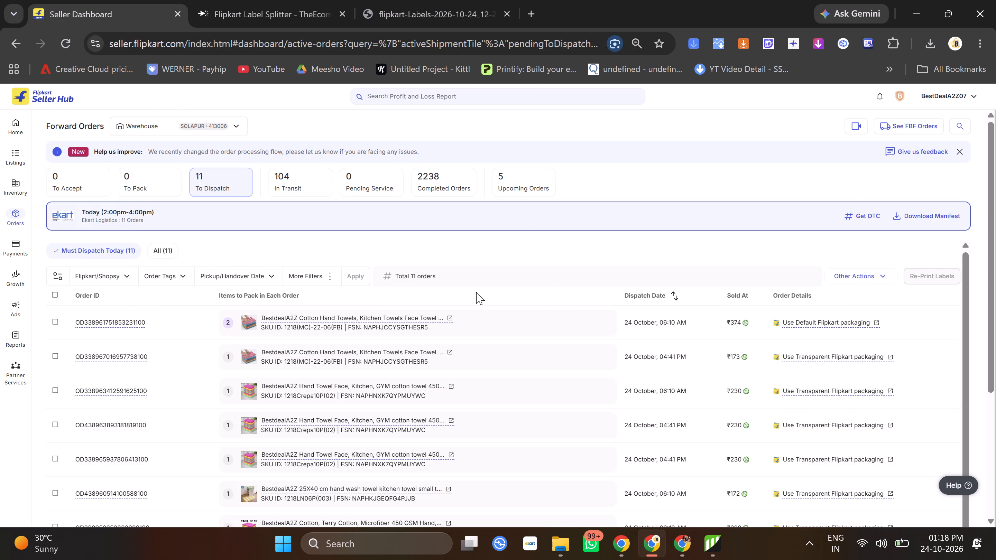
# Look through the To Dispatch orders in Flipkart Seller Hub, examining their SKU IDs, quantities and dispatch dates.
pyautogui.scroll(-6, 502, 332)
pyautogui.scroll(-6, 596, 323)
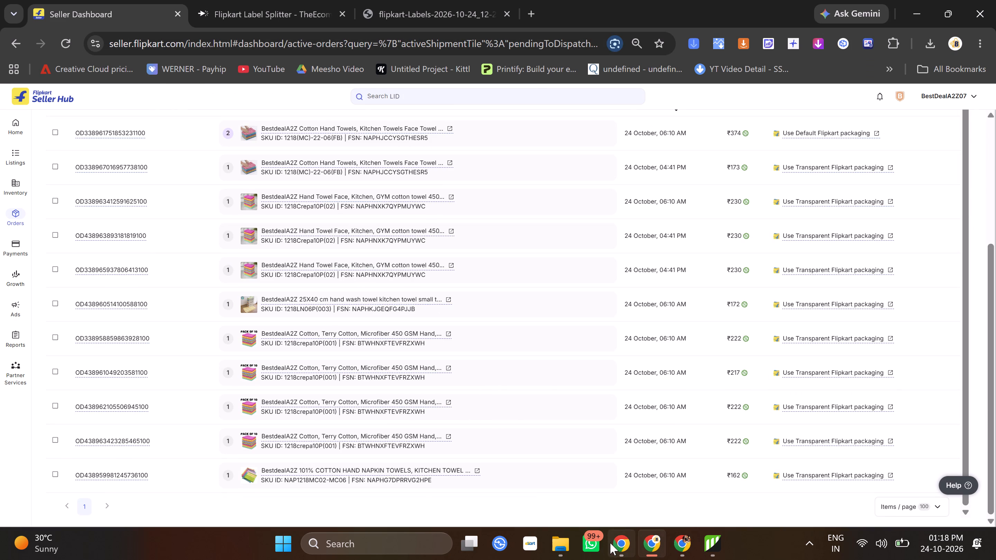
pyautogui.click(614, 543)
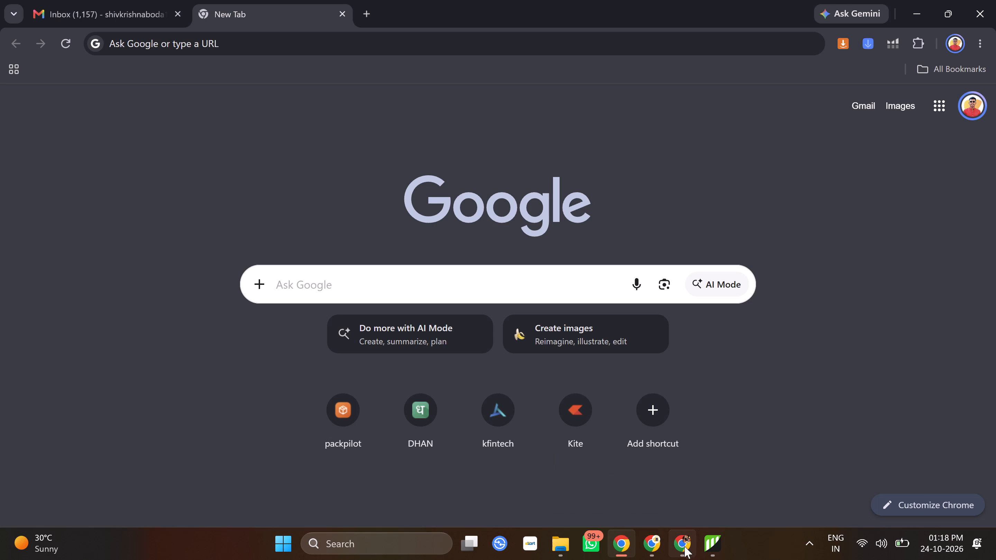
pyautogui.click(684, 544)
pyautogui.click(653, 544)
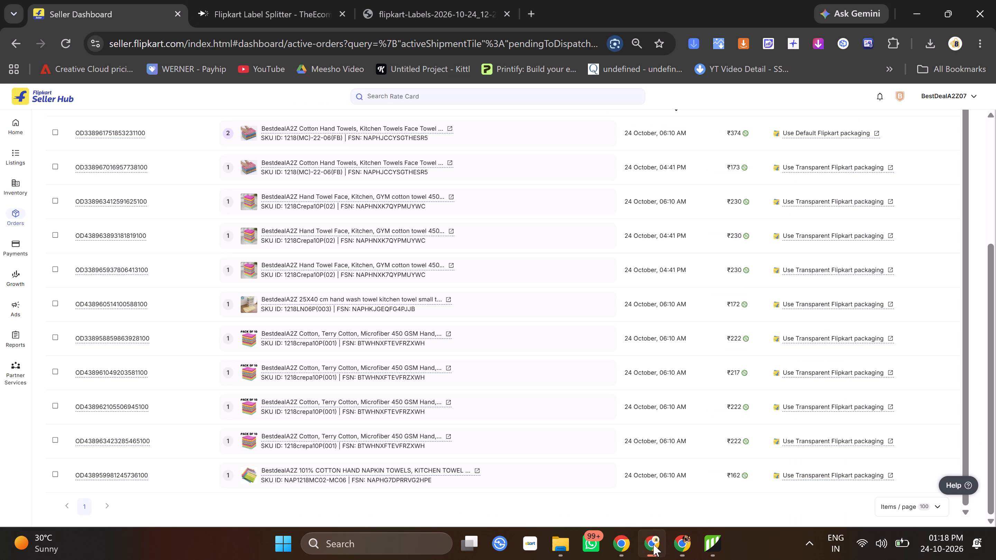
pyautogui.scroll(3, 472, 404)
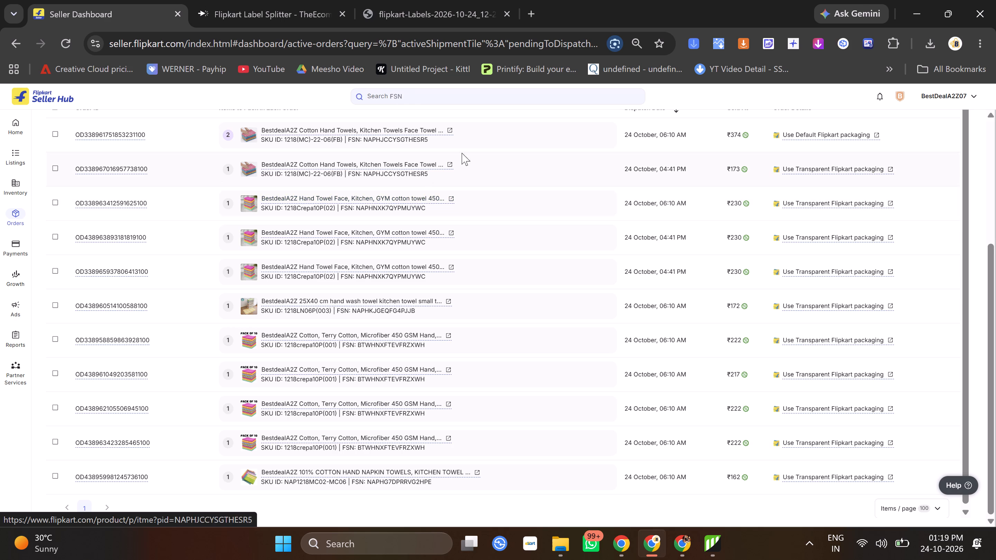
pyautogui.scroll(3, 603, 224)
pyautogui.scroll(2, 551, 325)
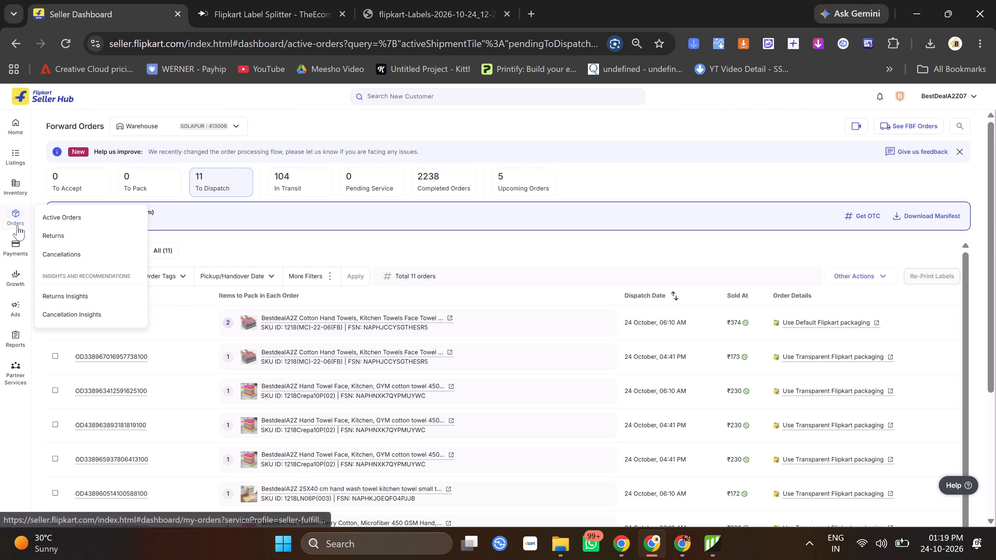
# Reopen Flipkart's Forward Orders and view the To Dispatch orders that must be dispatched today.
pyautogui.click(22, 243)
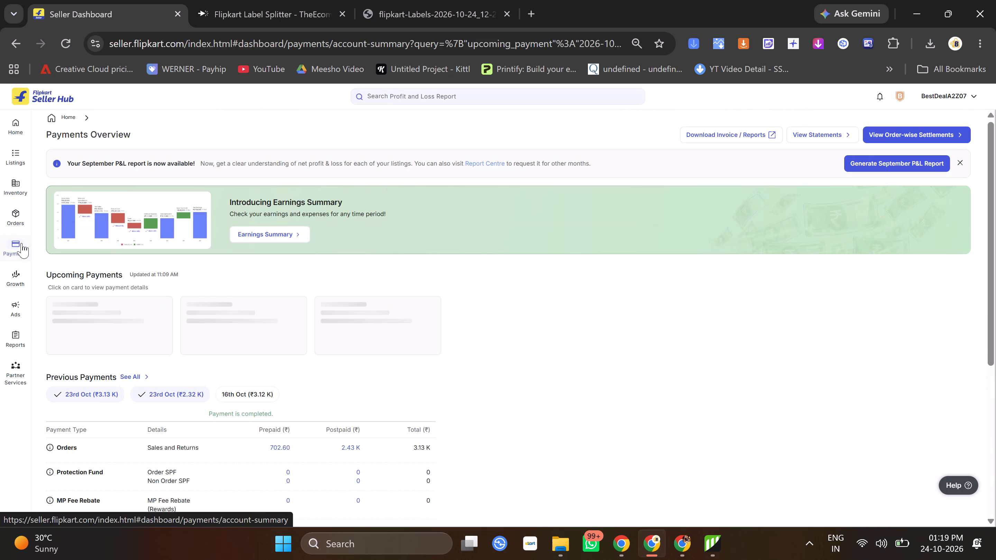
pyautogui.click(16, 222)
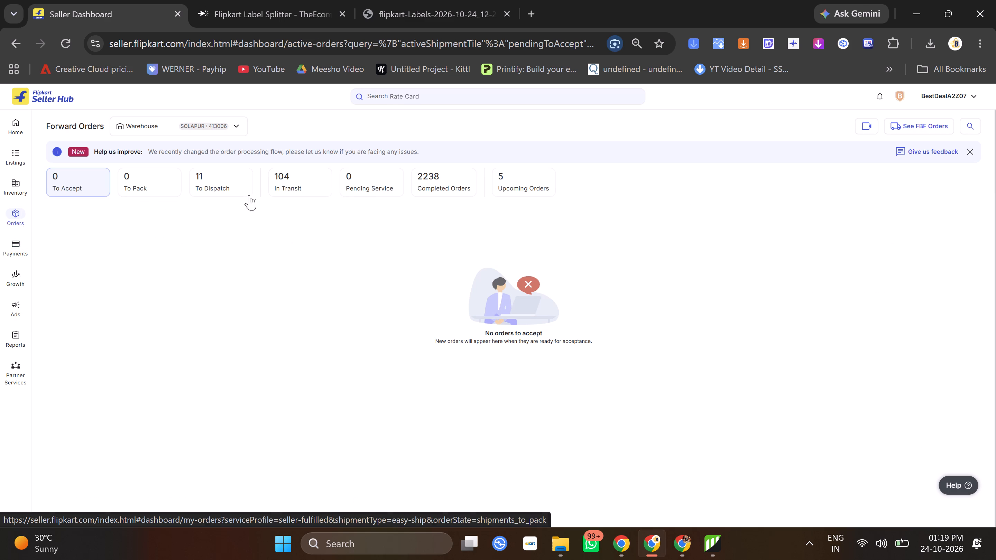
pyautogui.click(198, 179)
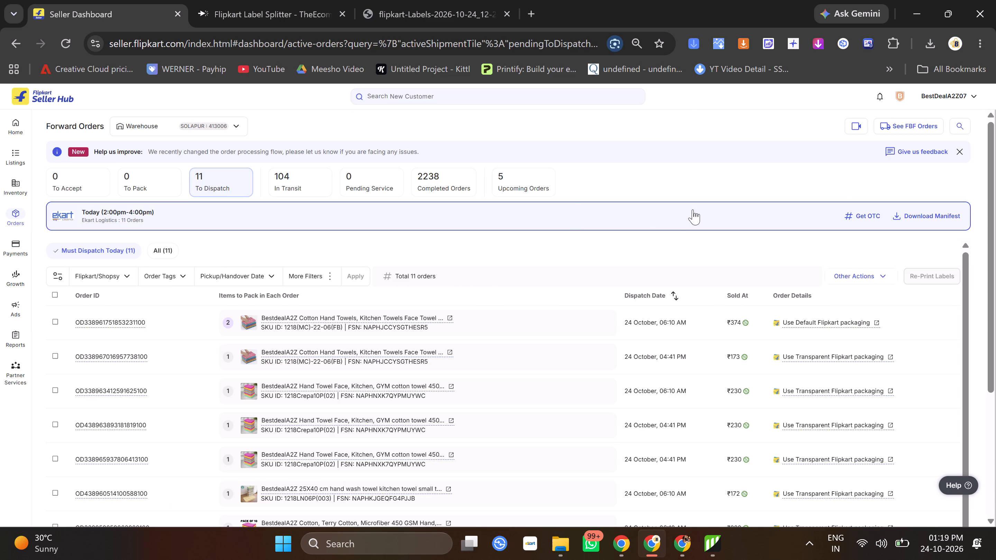
pyautogui.scroll(-4, 813, 247)
# Switch to the Meesho Supplier Panel and look through the Ready to Ship orders, examining SKU IDs, dispatch dates and label status.
pyautogui.click(687, 545)
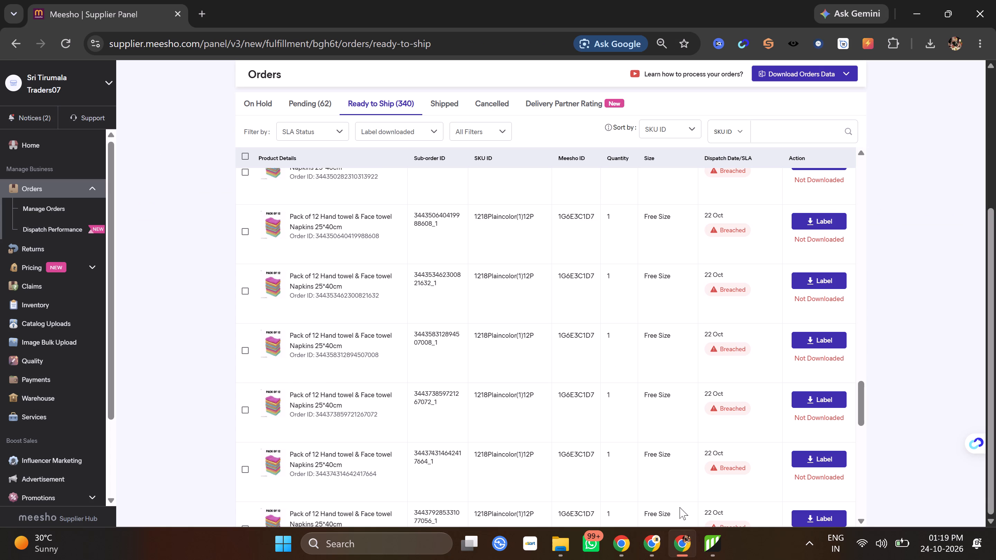
pyautogui.scroll(4, 644, 402)
pyautogui.scroll(-1, 649, 402)
pyautogui.scroll(12, 651, 402)
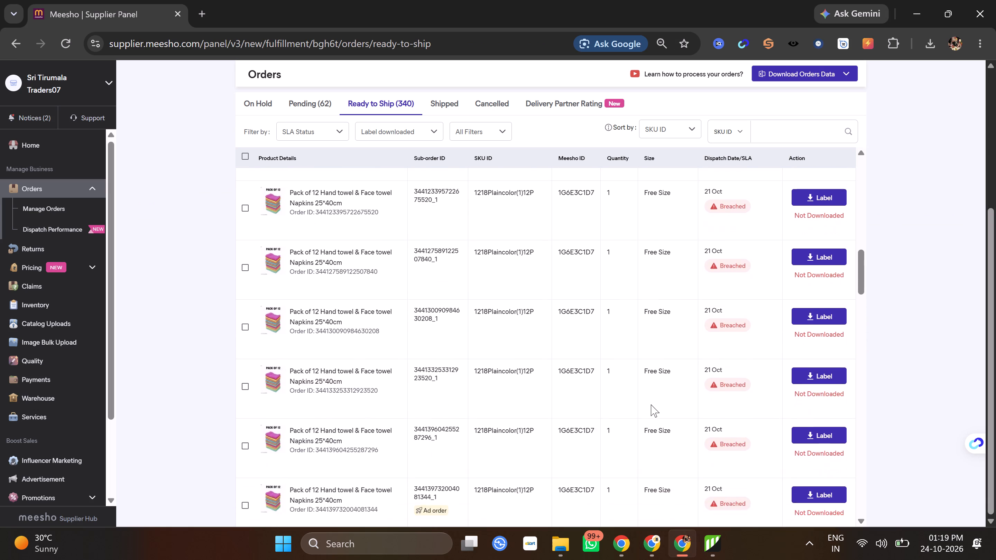
pyautogui.scroll(9, 651, 404)
pyautogui.scroll(-1, 651, 404)
pyautogui.scroll(12, 651, 404)
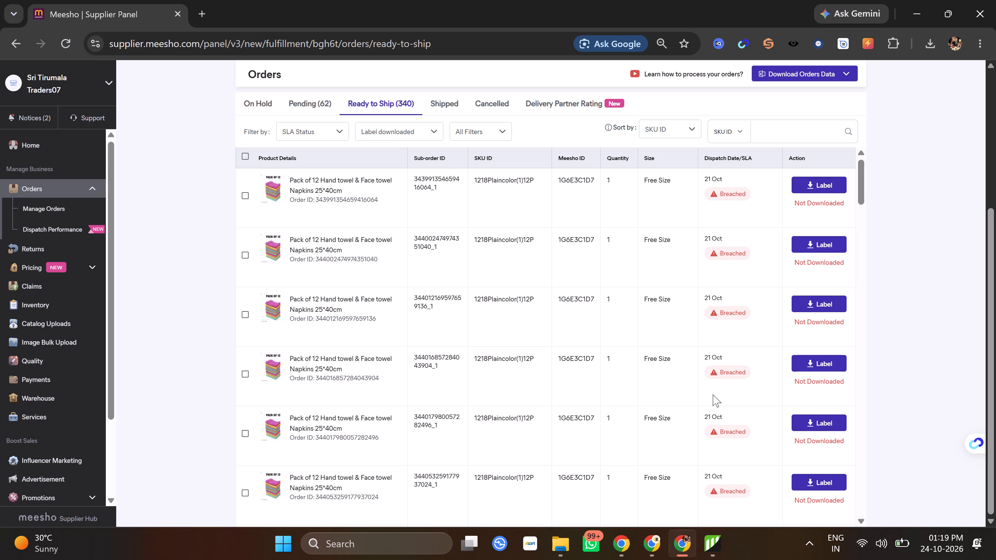
pyautogui.scroll(-2, 651, 360)
pyautogui.scroll(-4, 592, 367)
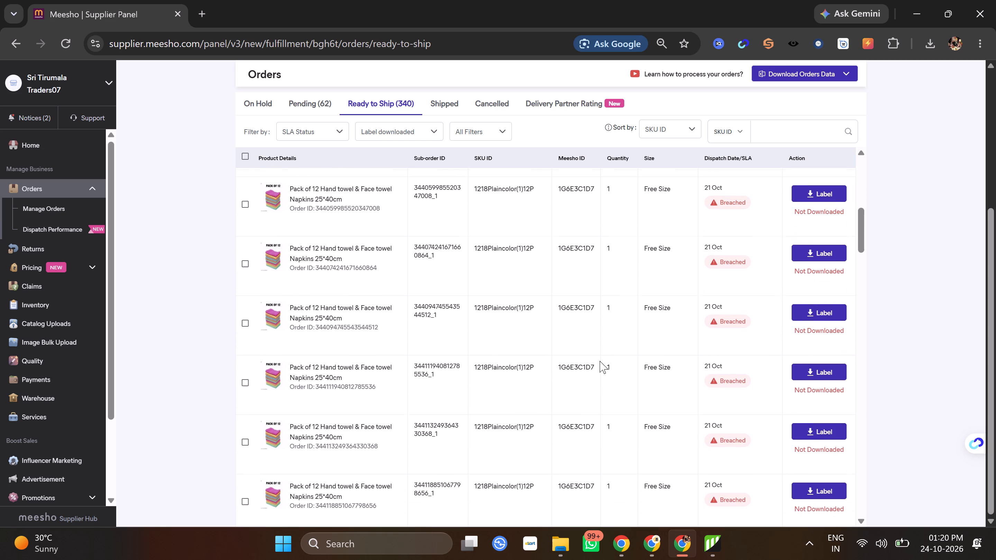